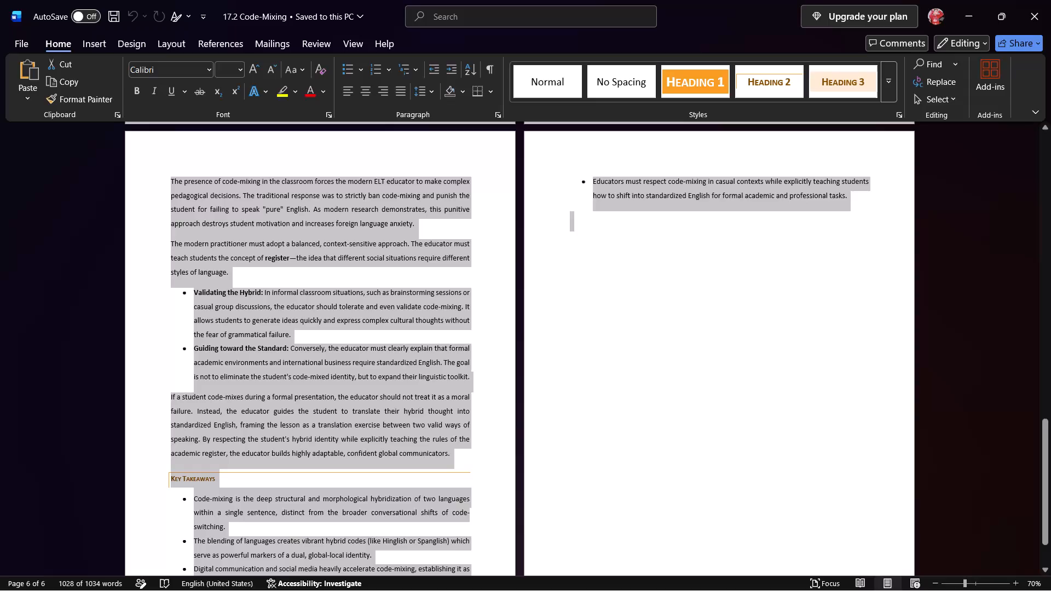
Copy the selected Sub Lesson 17.2 Code-Mixing content, checking the Chapter 17 and Downloads folders in File Explorer along the way.
key(ctrl+c)
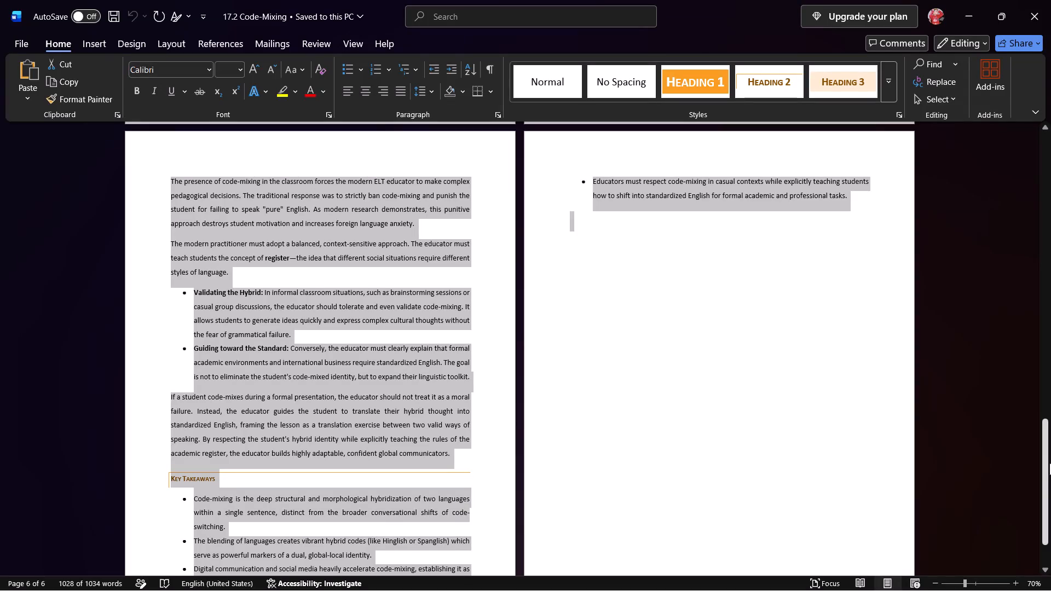
drag(1045, 460, 1044, 494)
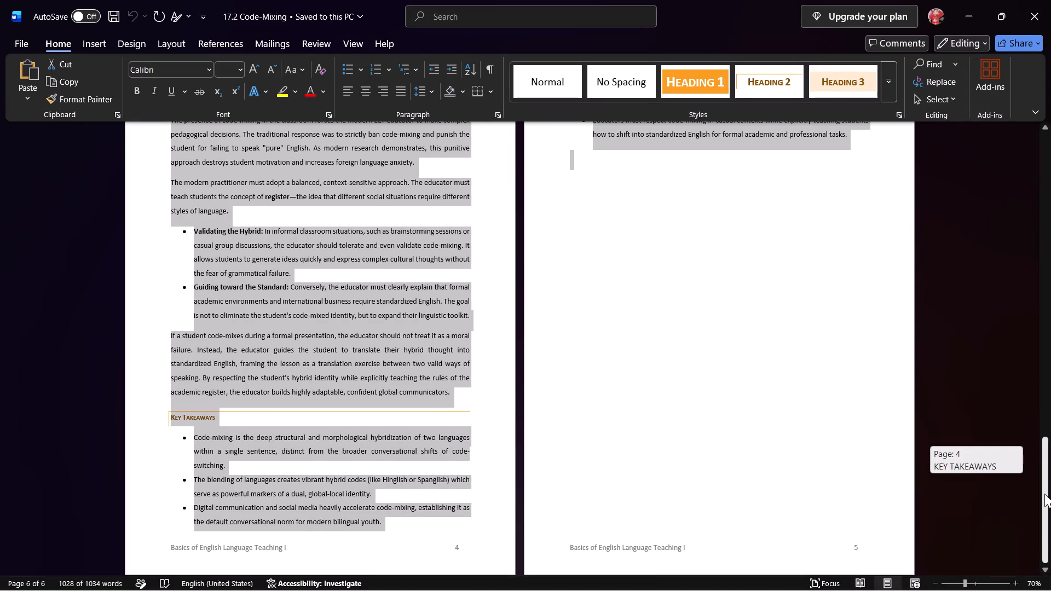
drag(1044, 494, 1050, 142)
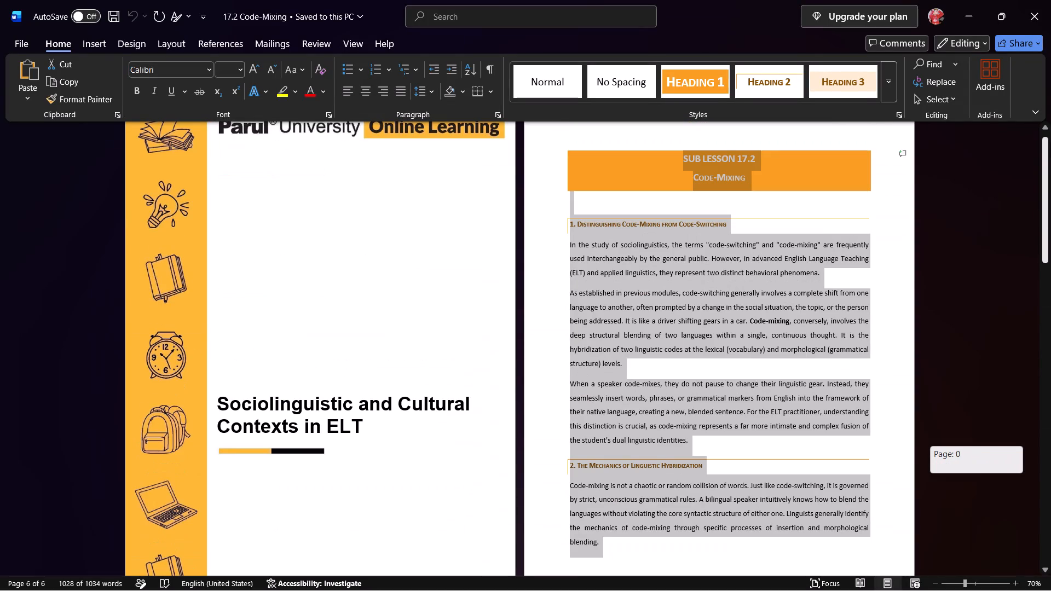
drag(1050, 142, 1050, 179)
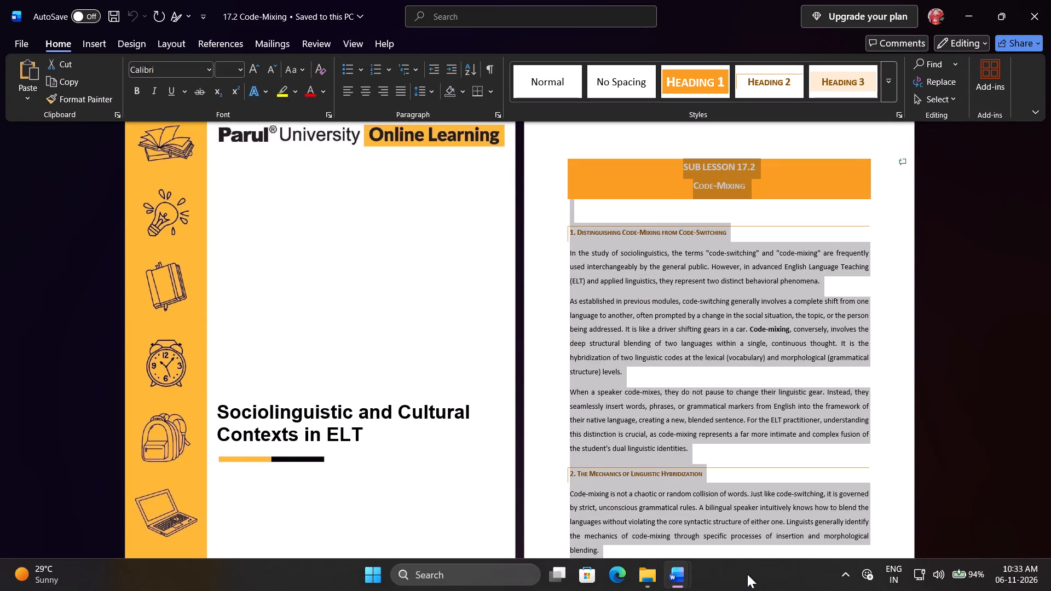
click(639, 573)
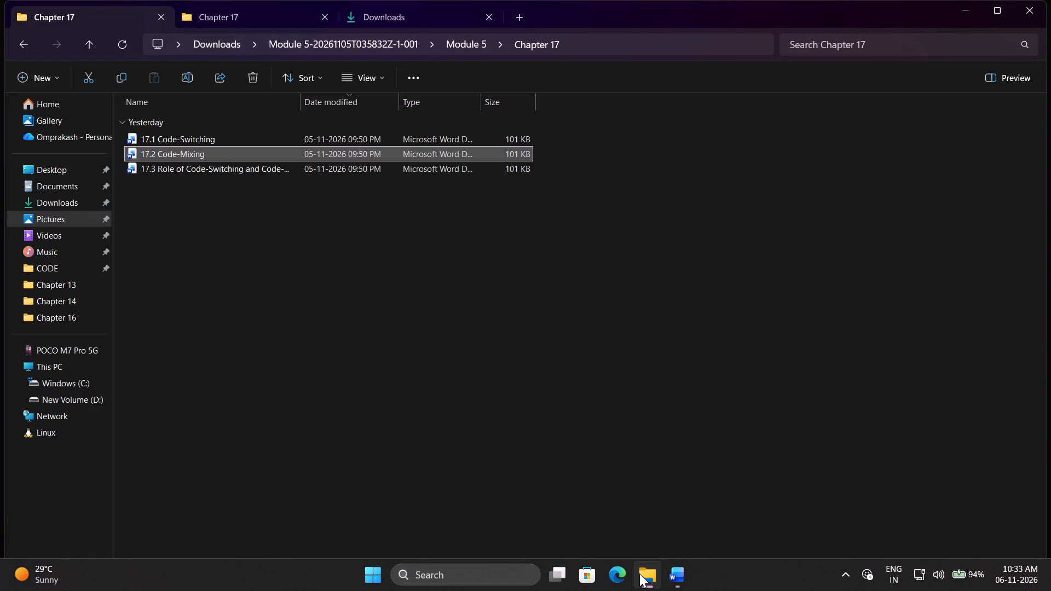
click(239, 20)
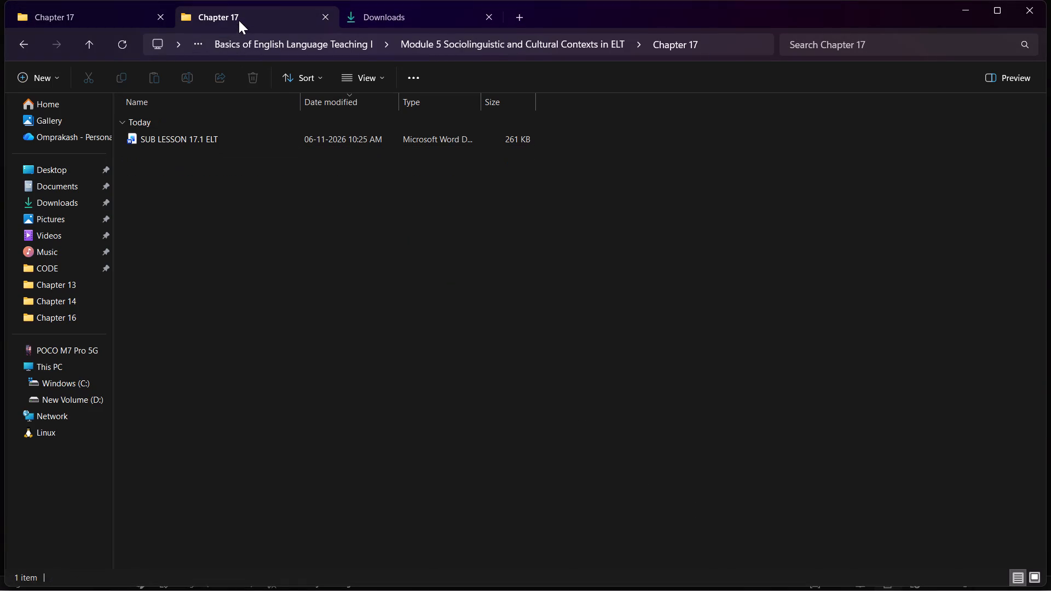
click(382, 18)
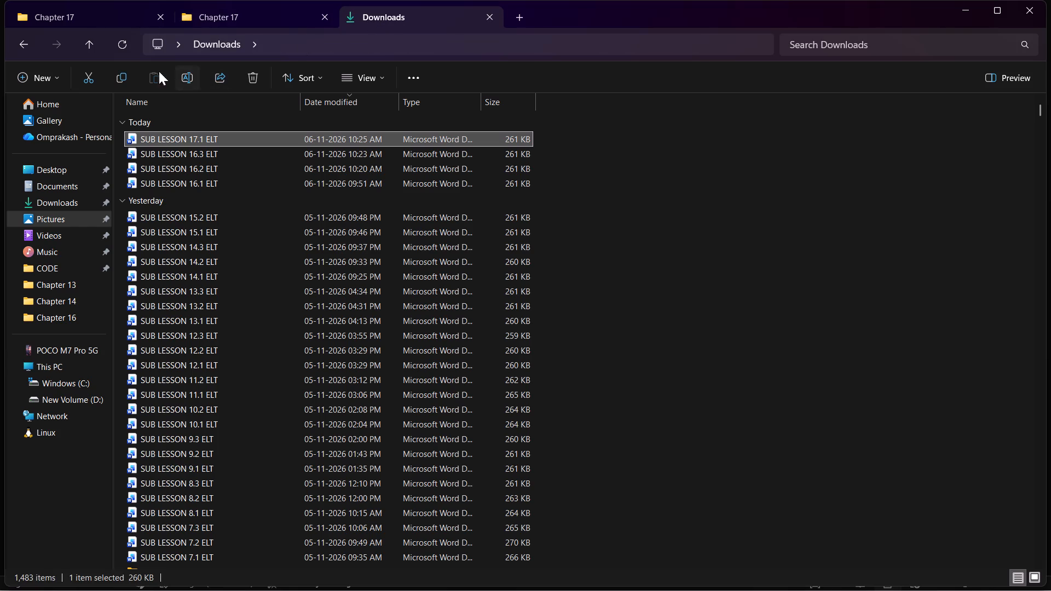
click(126, 44)
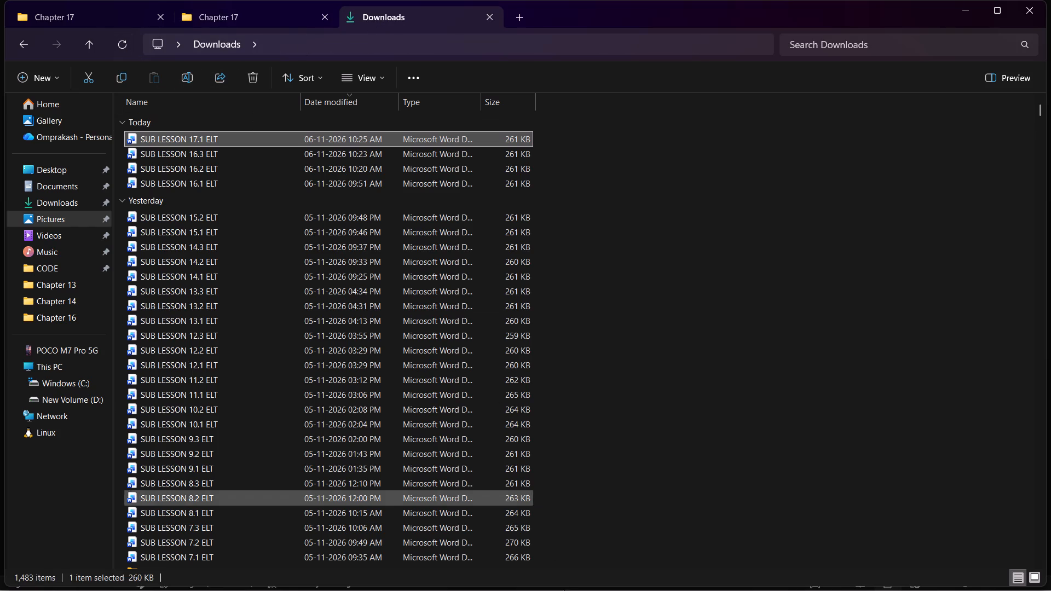
key(alt+Tab)
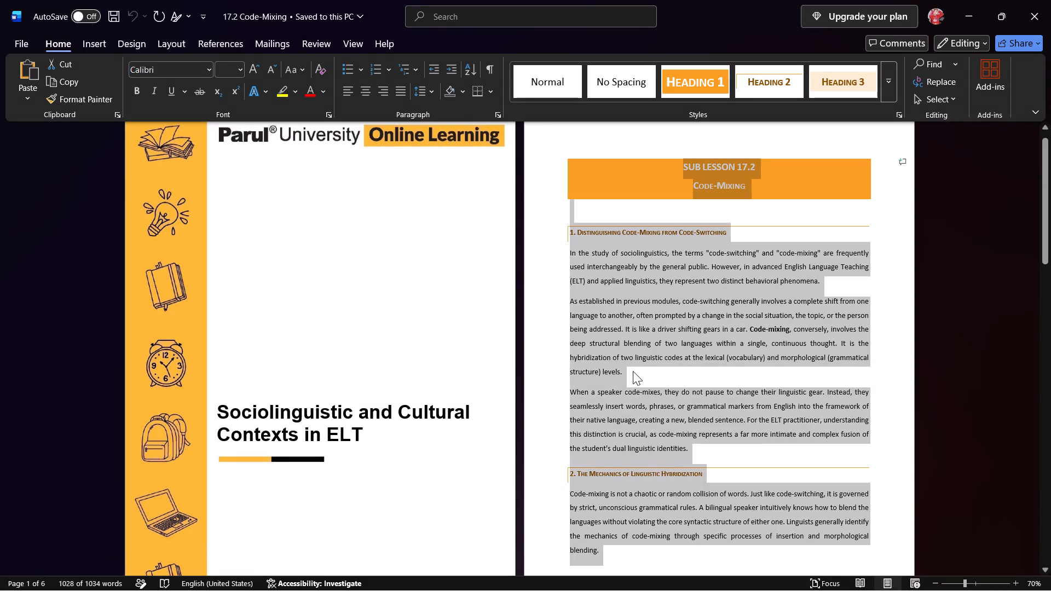
key(ctrl+c)
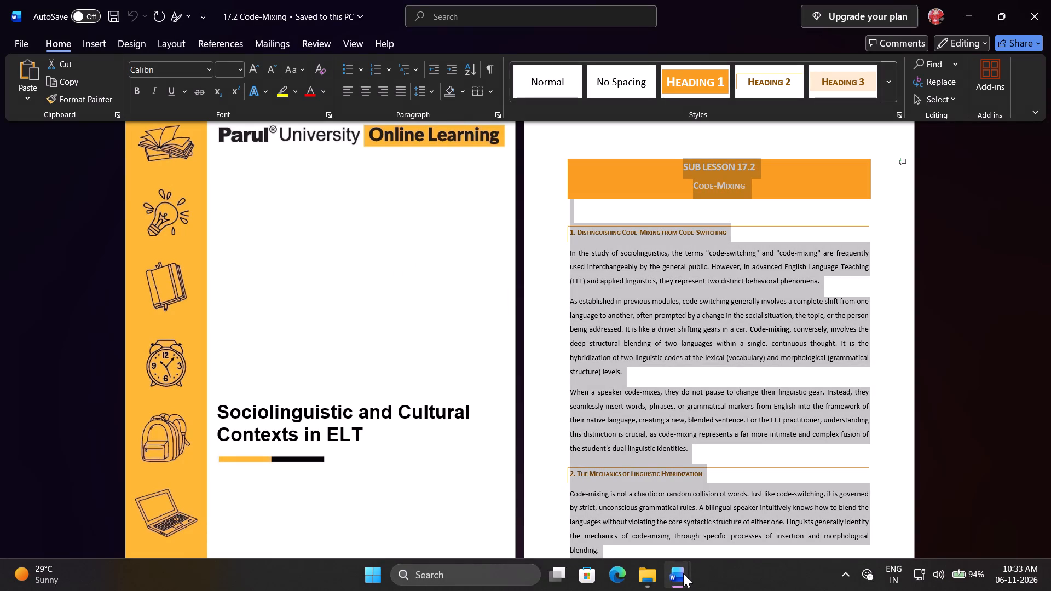
In the SUB LESSON 17.1 ELT document, replace everything from the lesson title through the key takeaways with the copied Code-Mixing content.
click(685, 496)
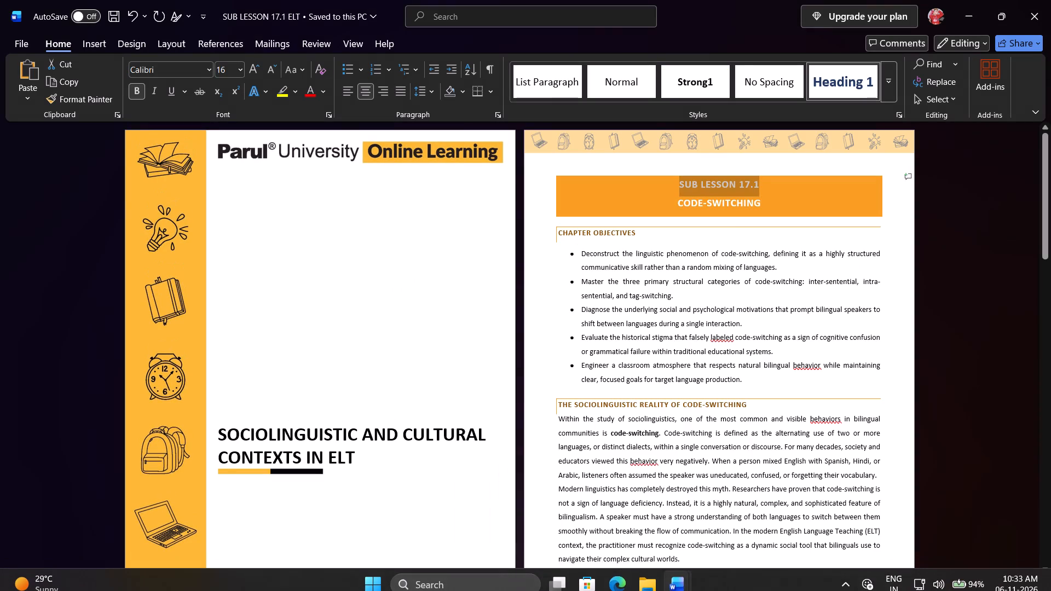
click(680, 182)
drag(680, 184, 949, 590)
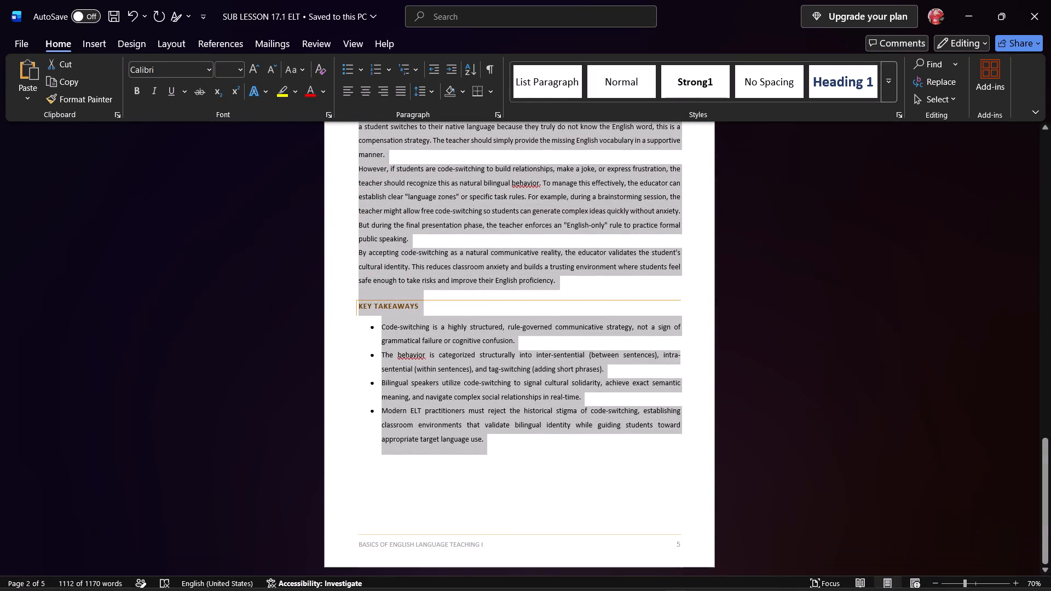
key(ctrl+v)
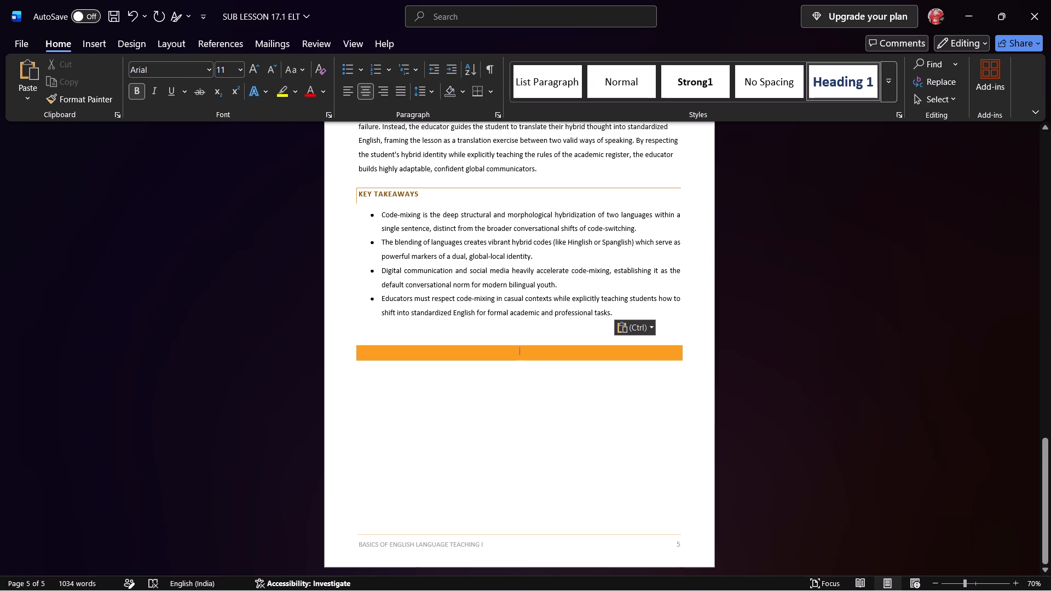
Apply the Normal style to the paragraph at the end of the pasted content.
click(633, 80)
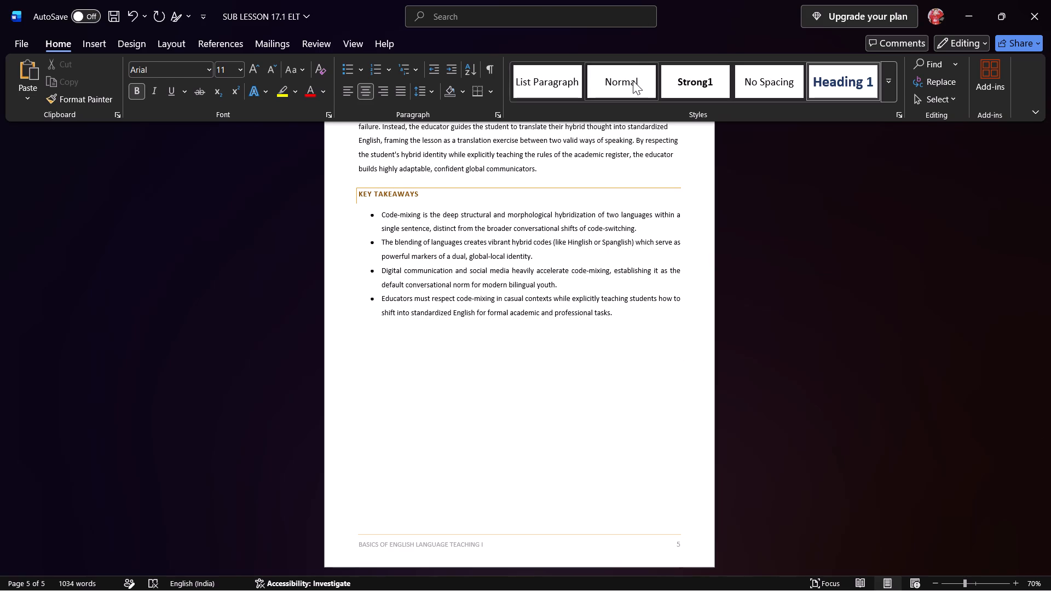
Justify all the text in the document and set its line spacing to 1.5.
scroll(573, 324, up, 12)
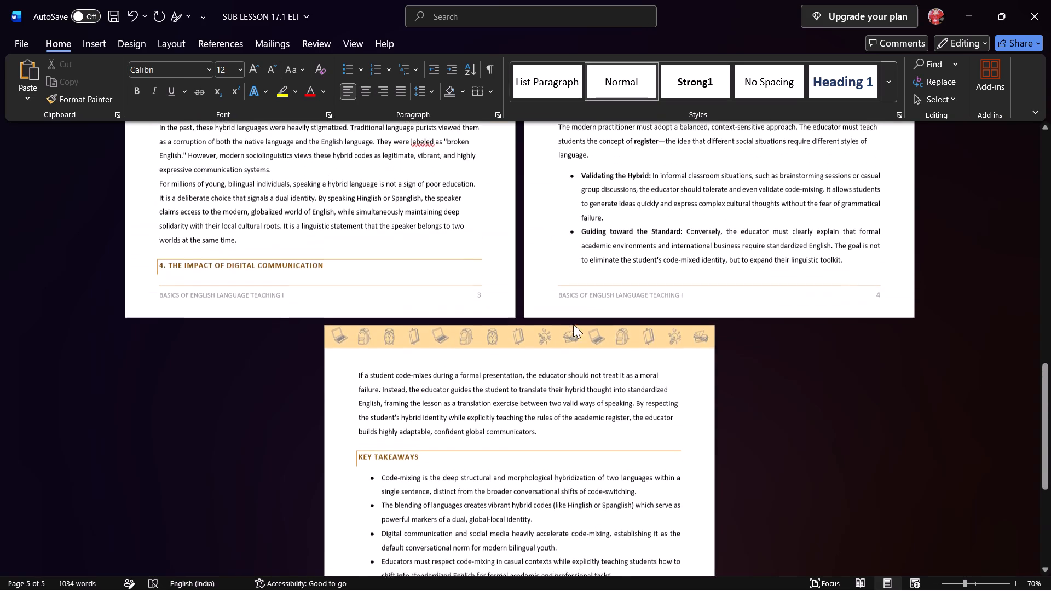
scroll(573, 324, up, 1)
key(ctrl+a)
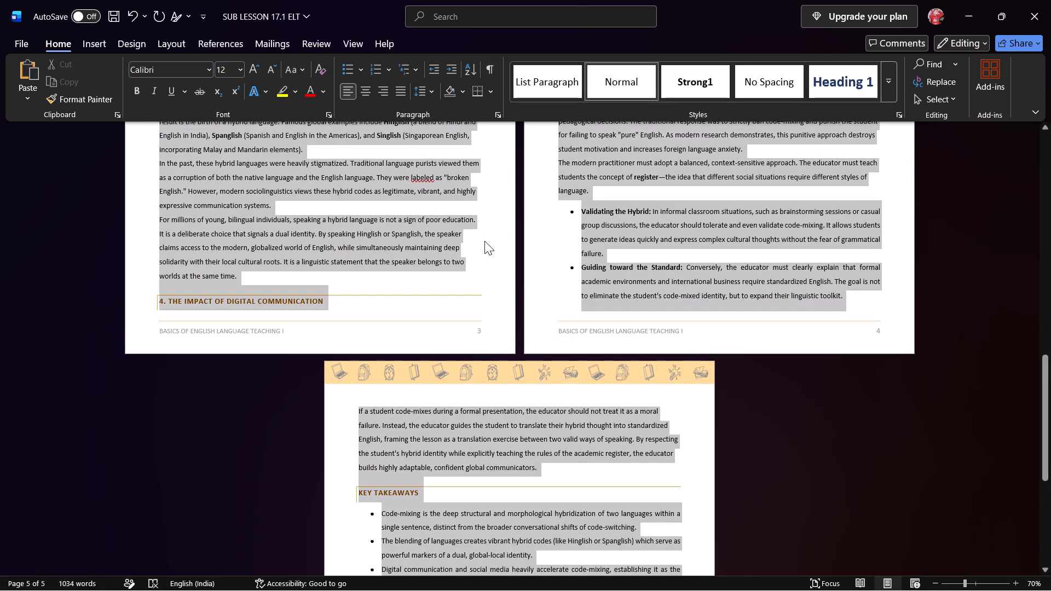
click(400, 88)
click(428, 99)
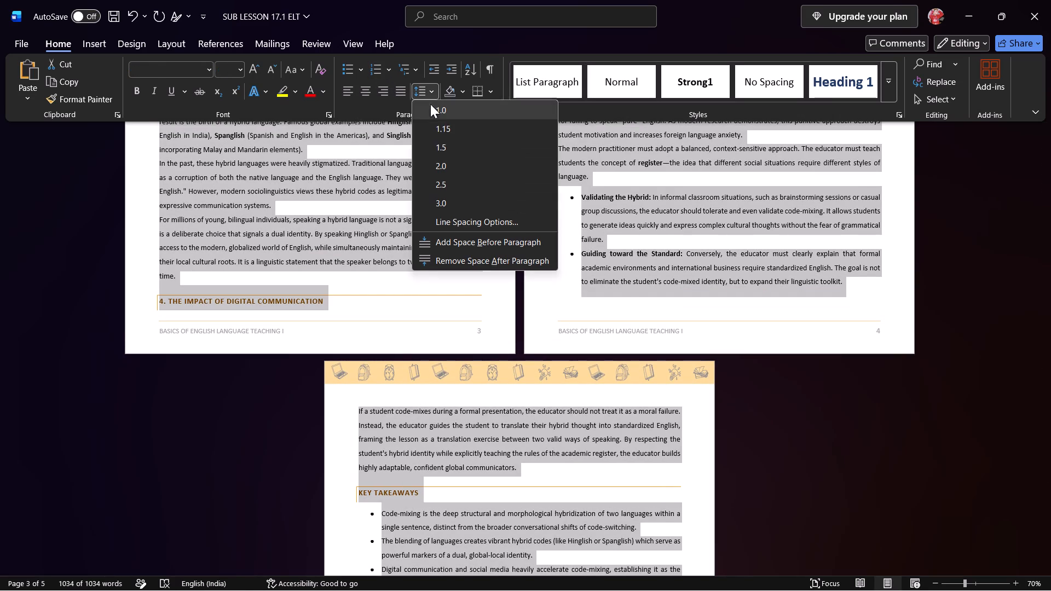
click(443, 154)
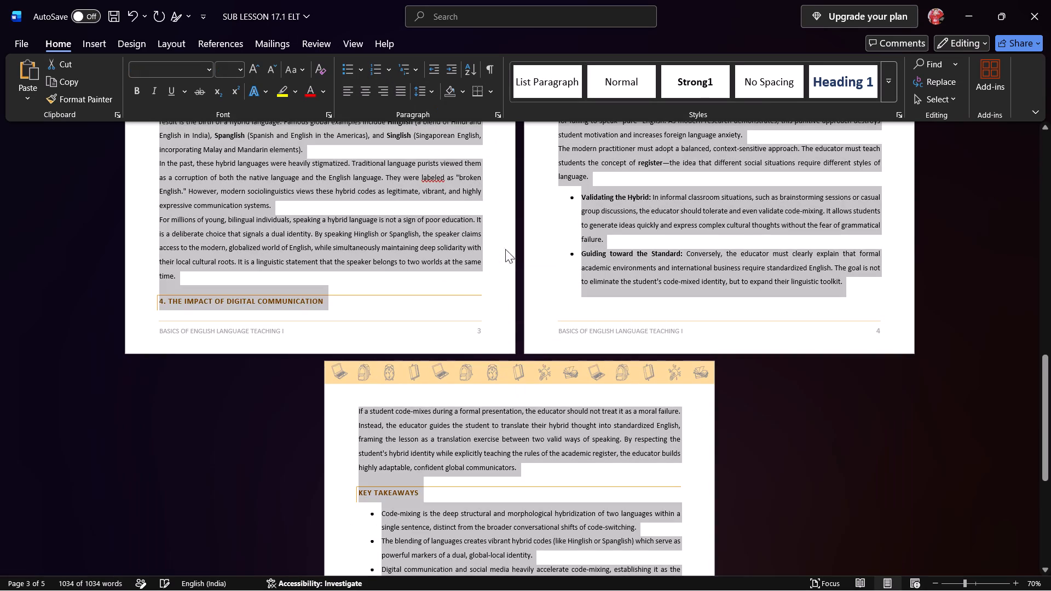
Widen the comparison table's Code-Mixing column to the text margin and narrow its Linguistic Feature column to fit the row labels.
scroll(444, 280, up, 19)
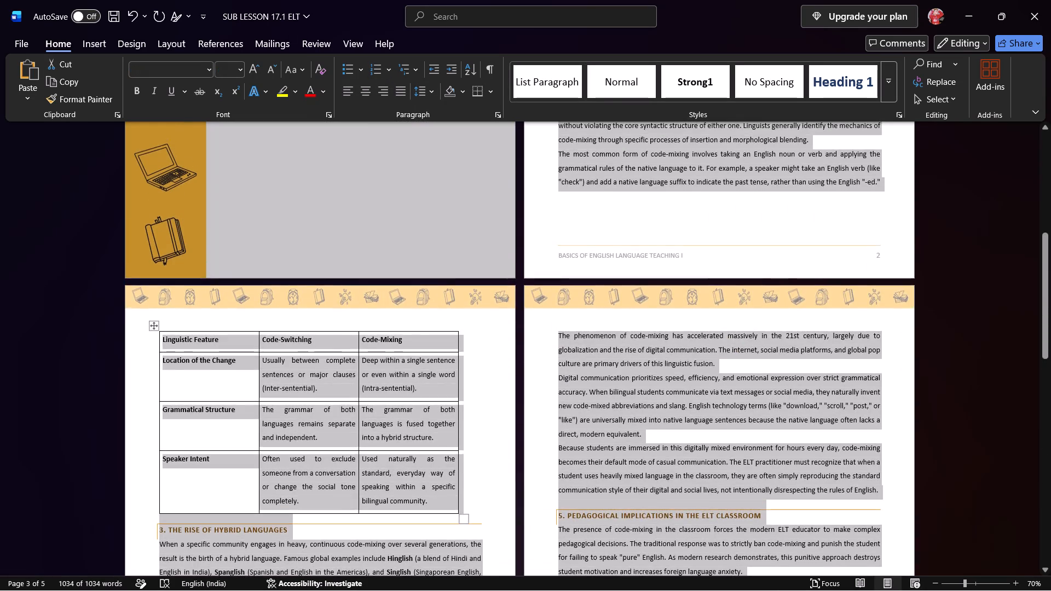
scroll(453, 287, down, 6)
click(440, 304)
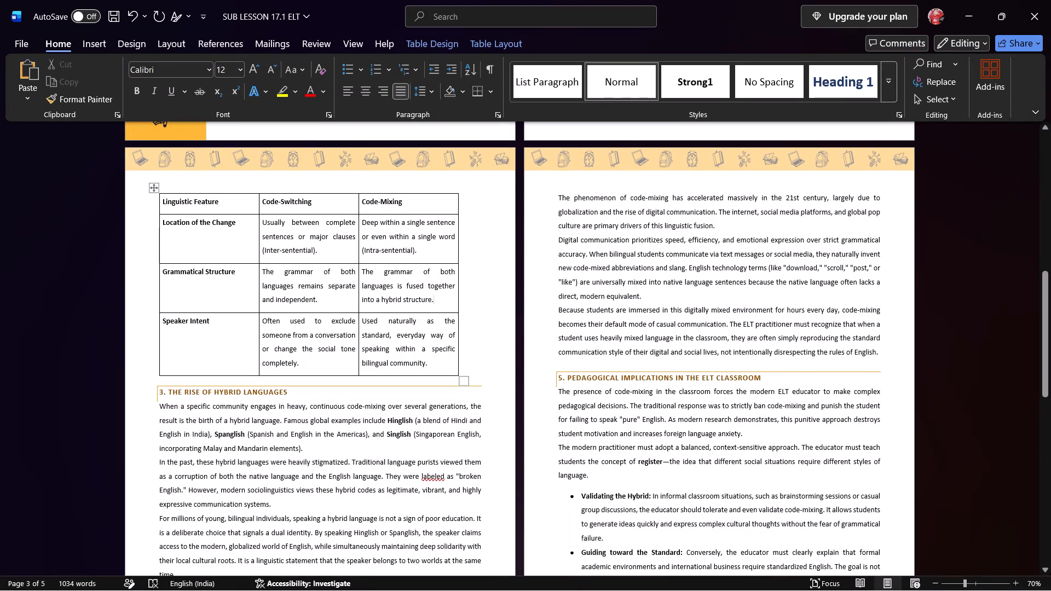
drag(458, 302, 484, 308)
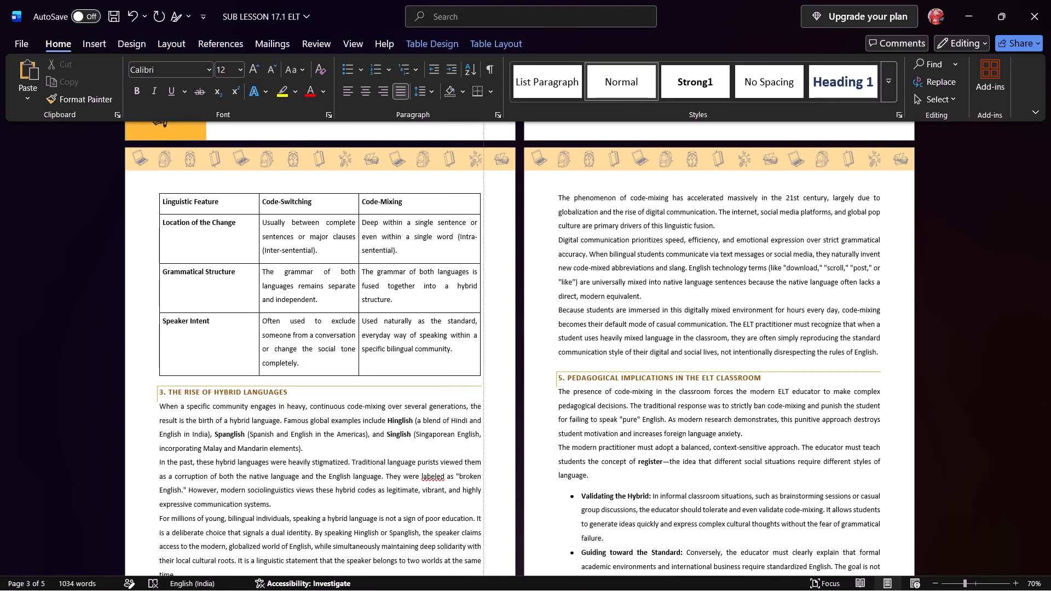
drag(484, 308, 483, 308)
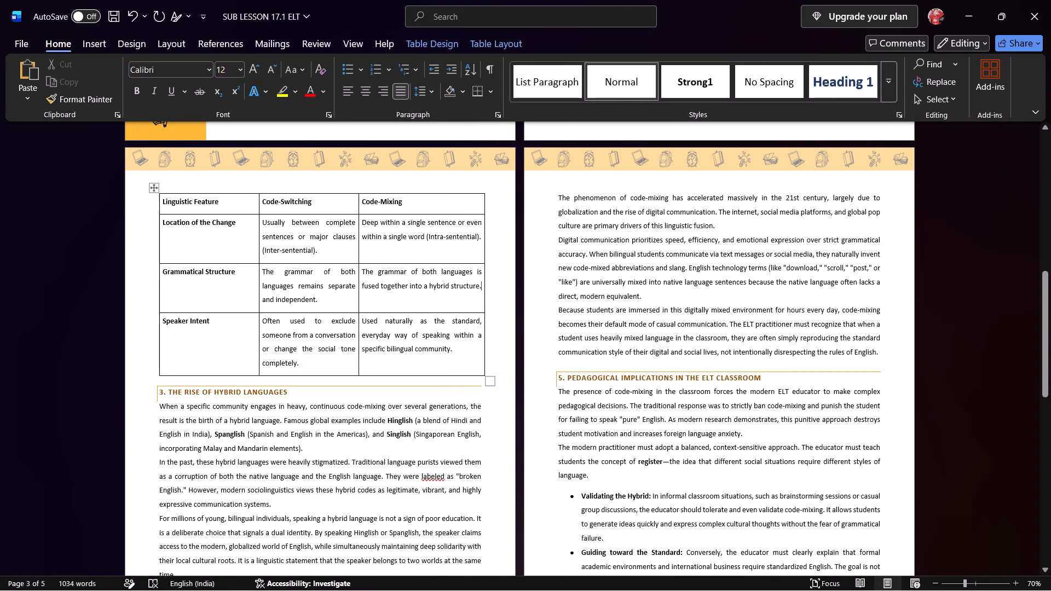
scroll(258, 259, up, 7)
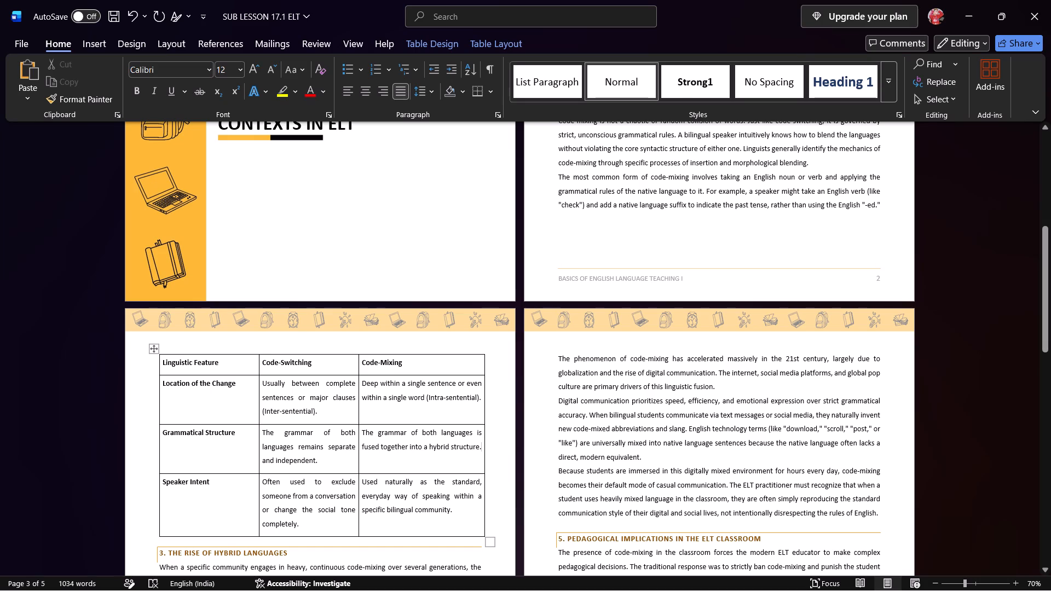
drag(258, 392, 255, 392)
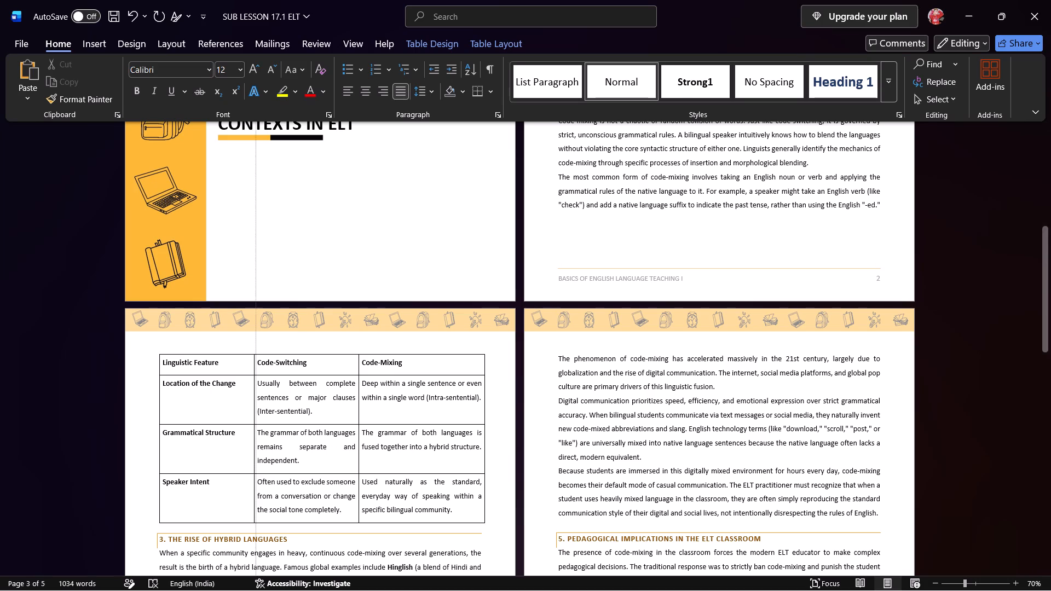
drag(255, 392, 241, 393)
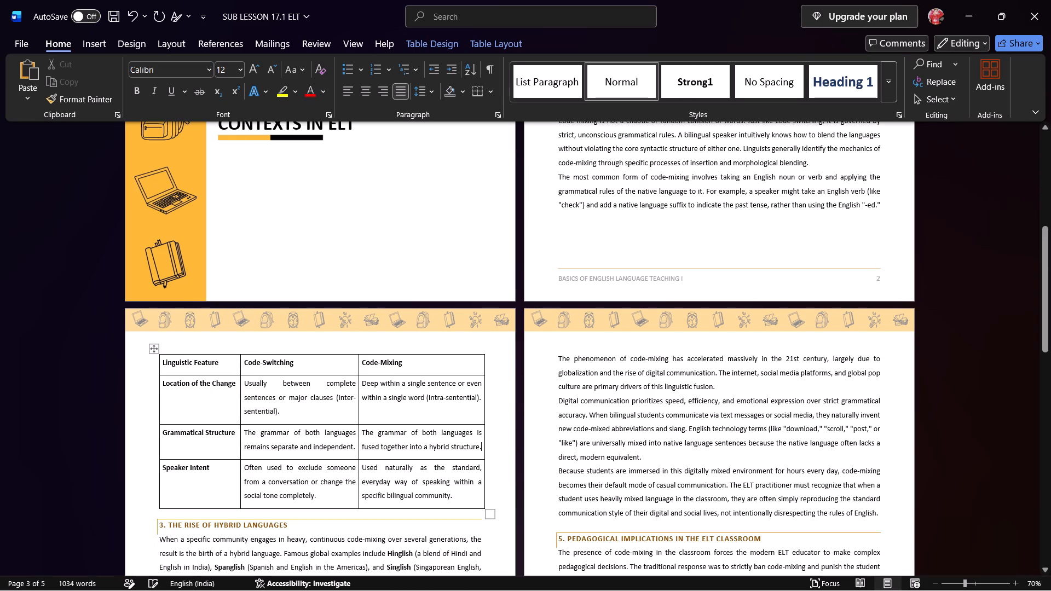
Use Format Painter to copy the orange title formatting from document 1.2 onto the Sub Lesson 17.2 Code-Mixing title lines.
scroll(380, 382, up, 17)
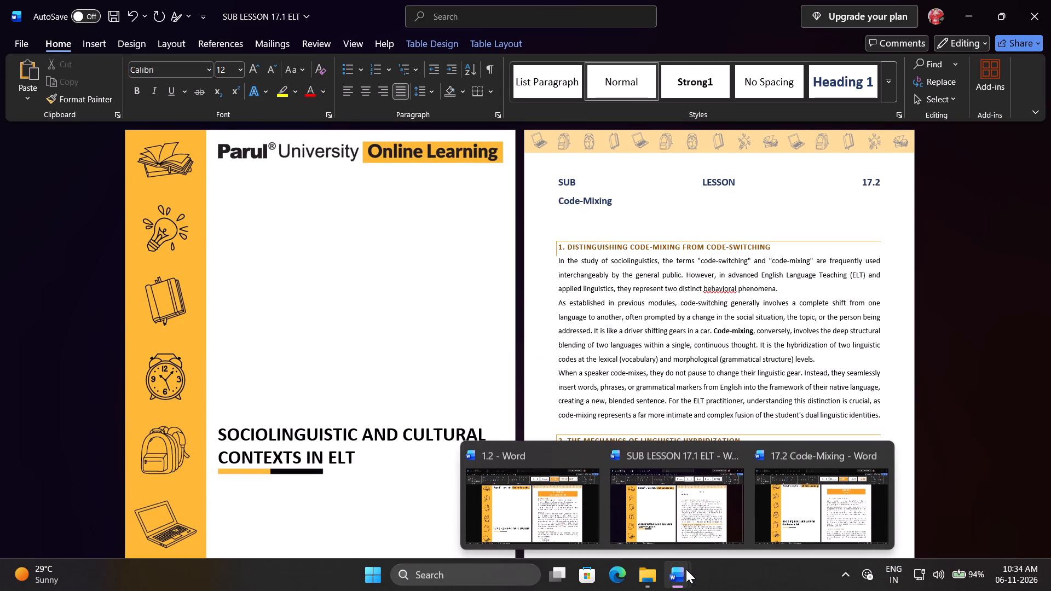
click(570, 522)
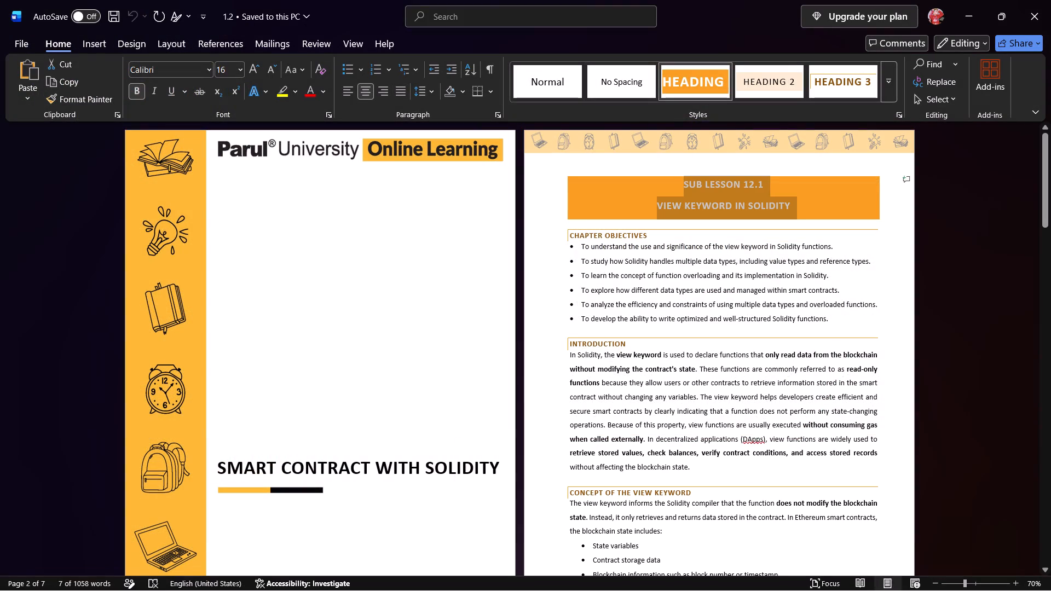
click(91, 102)
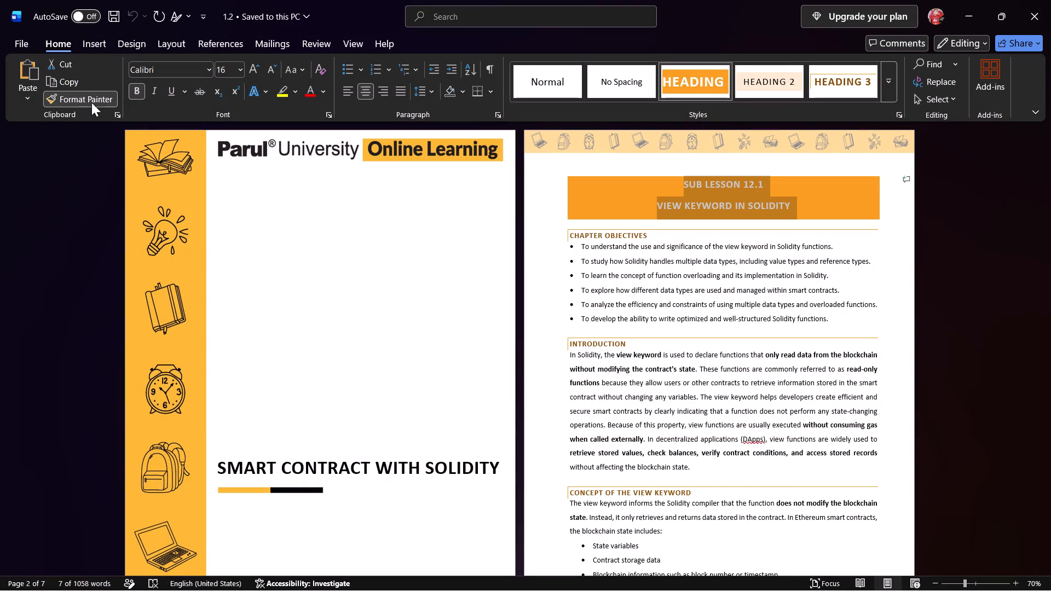
key(alt+Tab)
drag(646, 204, 571, 186)
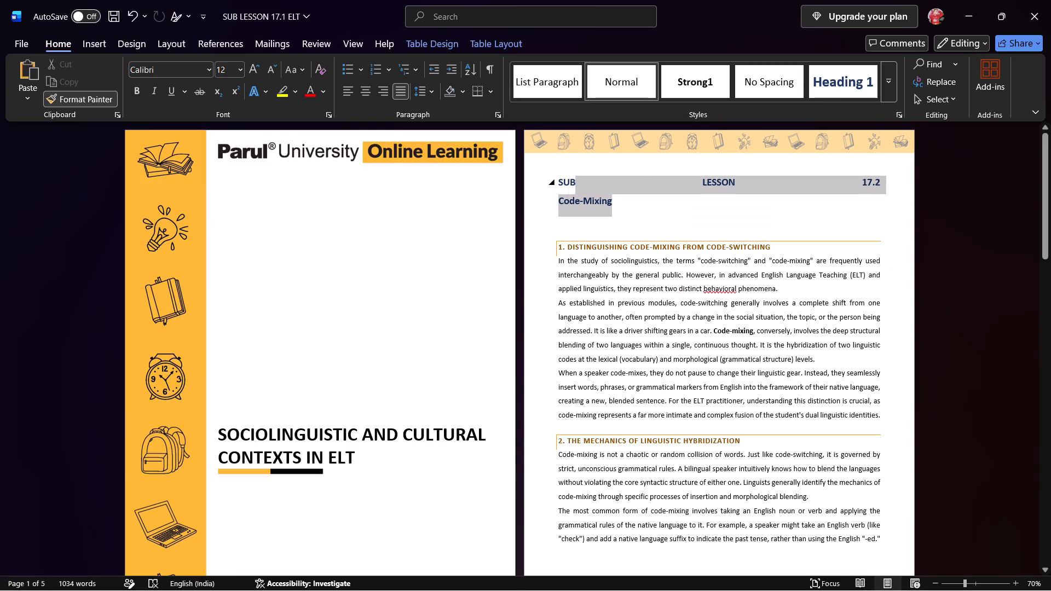
drag(571, 186, 553, 179)
Delete the blank line between the lesson title banner and the first section heading.
click(610, 227)
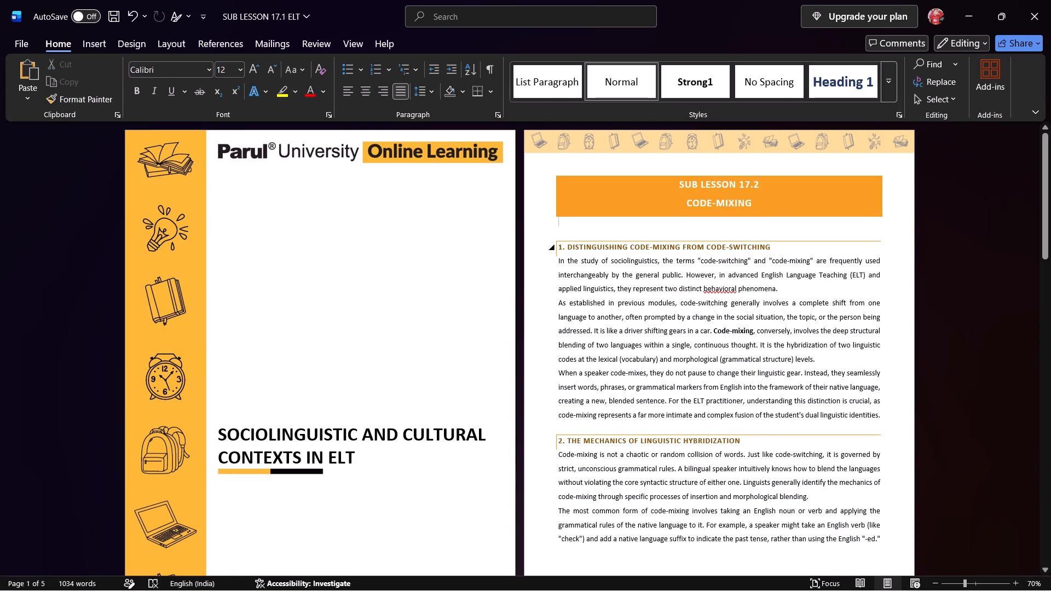
key(Delete)
Remove the prefixes 1., 2. and 3. from the Distinguishing Code-Mixing, Mechanics of Linguistic Hybridization and Rise of Hybrid Languages headings.
key(Delete)
key(Delete)
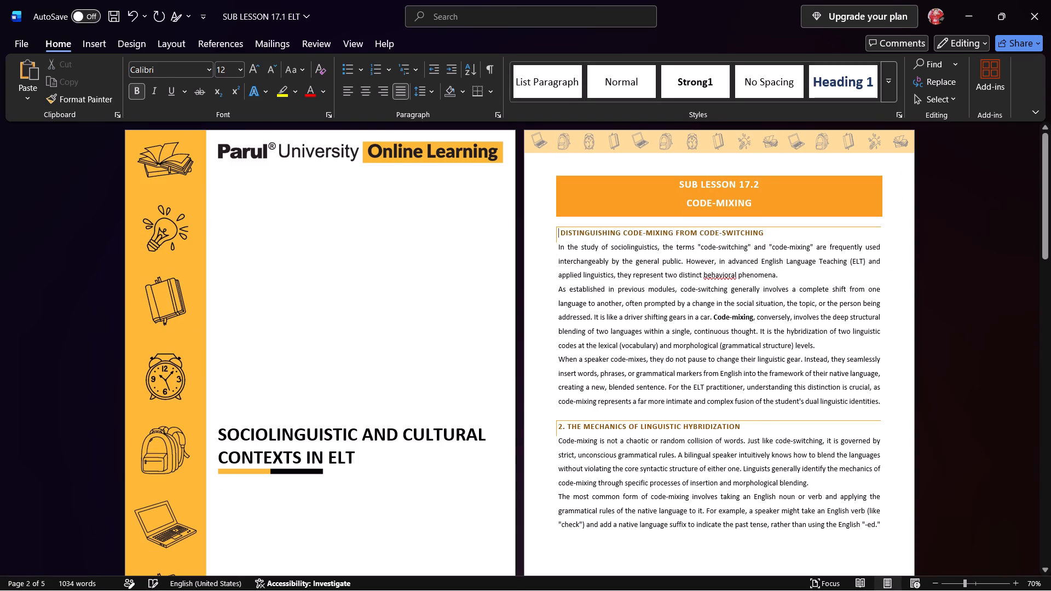
key(Delete)
click(558, 427)
key(Delete)
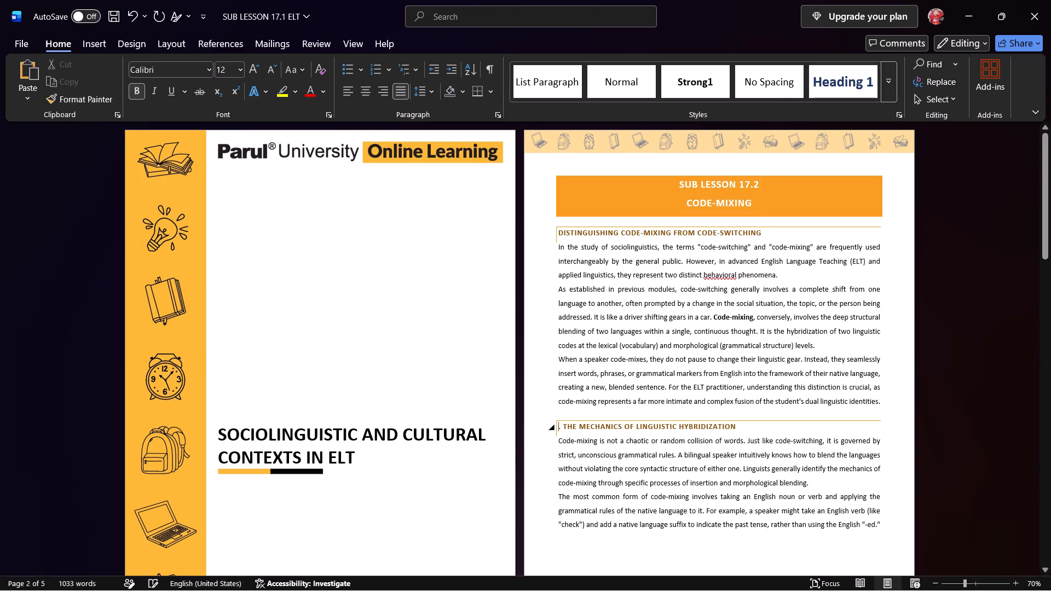
key(Delete)
key(Delete)
scroll(611, 373, down, 13)
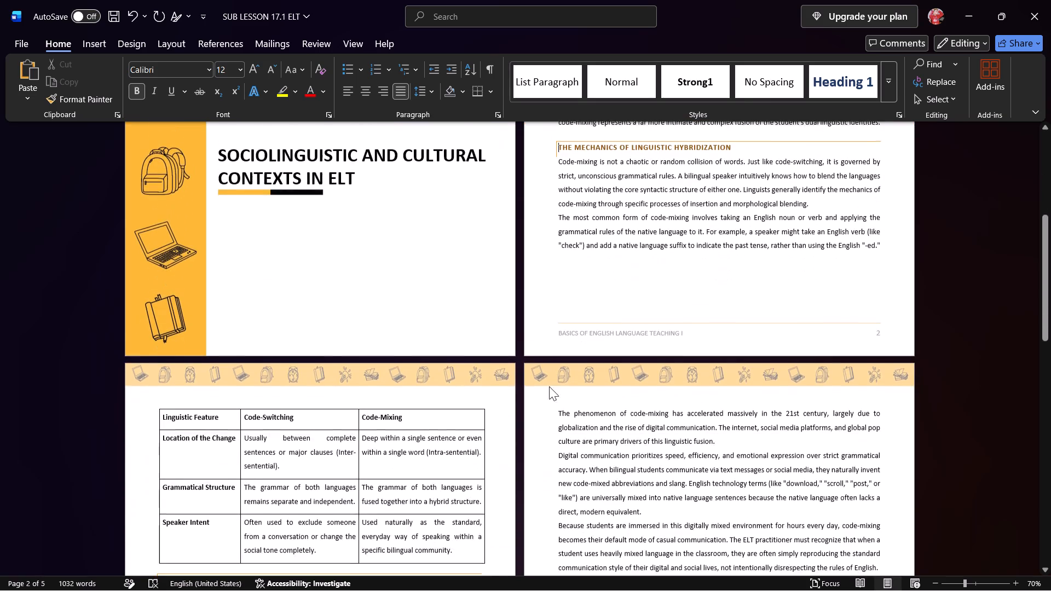
scroll(413, 476, down, 6)
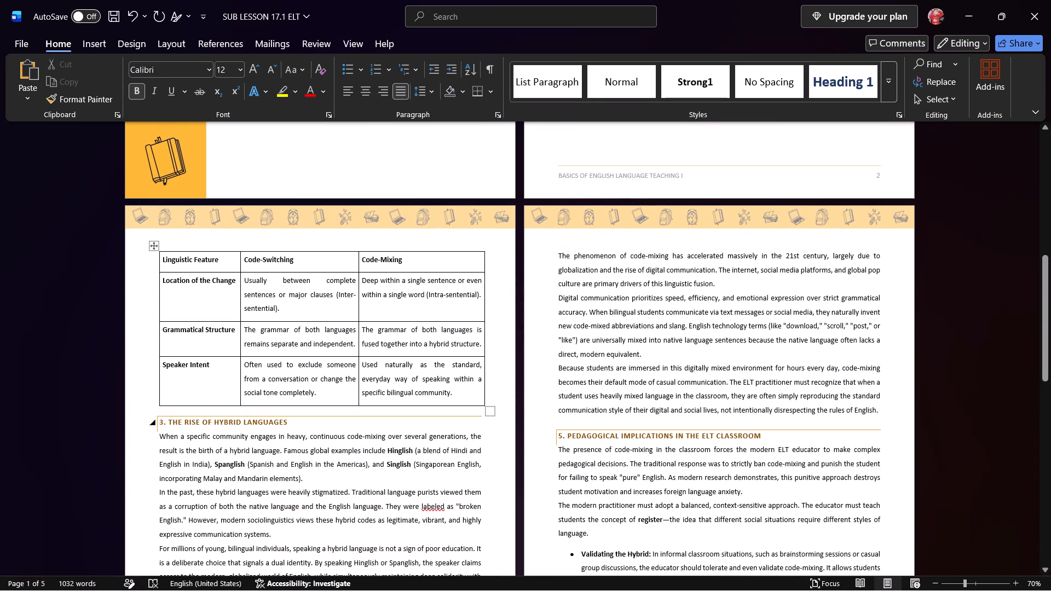
click(161, 422)
key(Delete)
key(Delete)
key(Delete)
scroll(417, 449, down, 7)
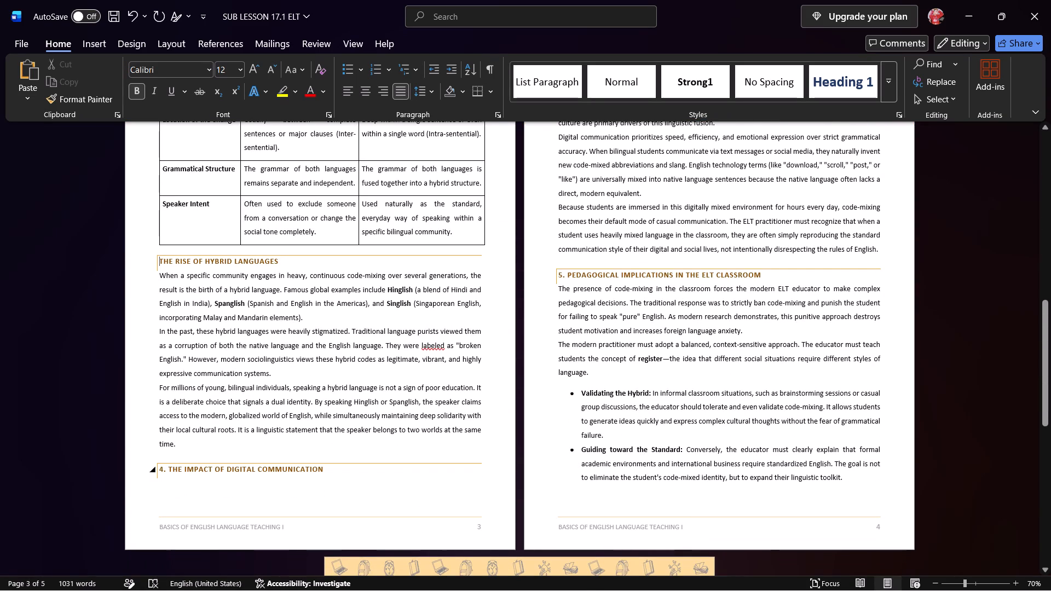
Remove the prefixes 4. and 5. from the Impact of Digital Communication and Pedagogical Implications in the ELT Classroom headings.
click(159, 468)
key(Delete)
key(Delete)
key(Delete)
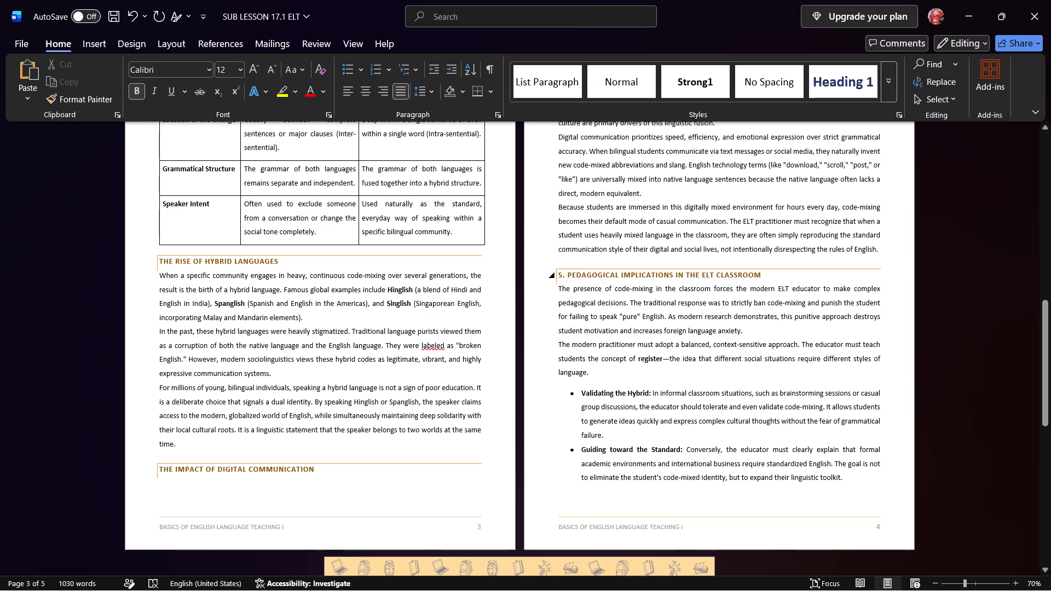
click(559, 275)
key(Delete)
key(Delete)
key(Delete)
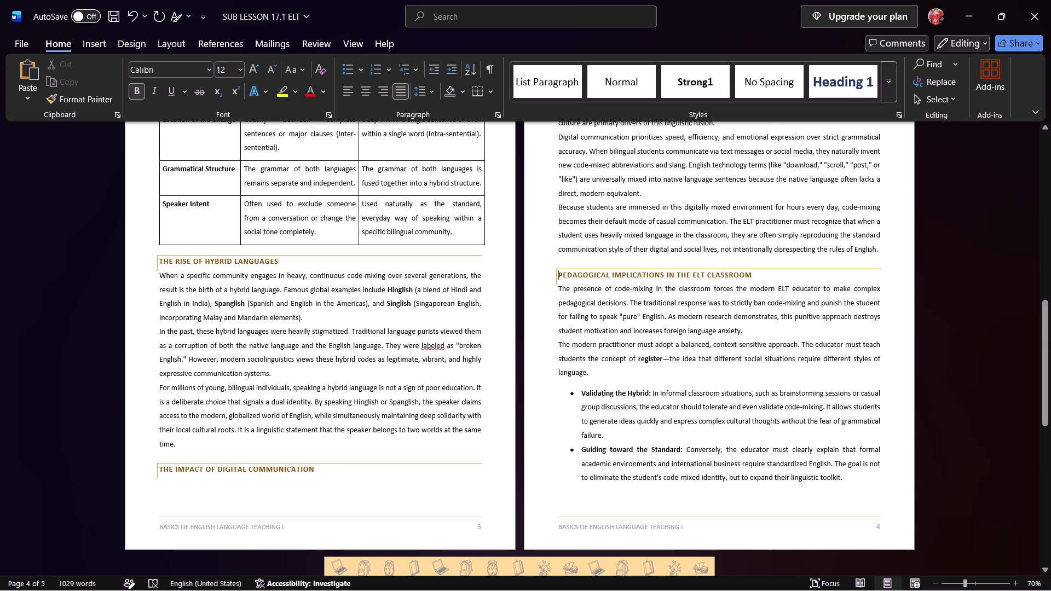
Review the remaining pages through the Key Takeaways section for leftover heading numbers and layout, ending back at the first page.
scroll(554, 352, down, 11)
scroll(554, 352, up, 17)
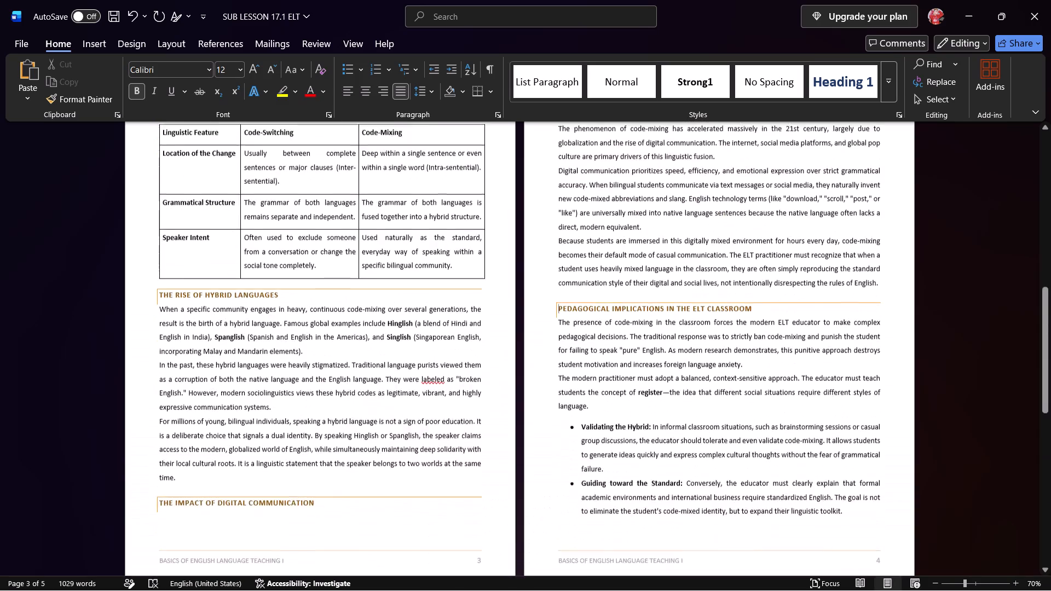
scroll(554, 352, up, 2)
scroll(554, 352, down, 19)
scroll(554, 353, down, 12)
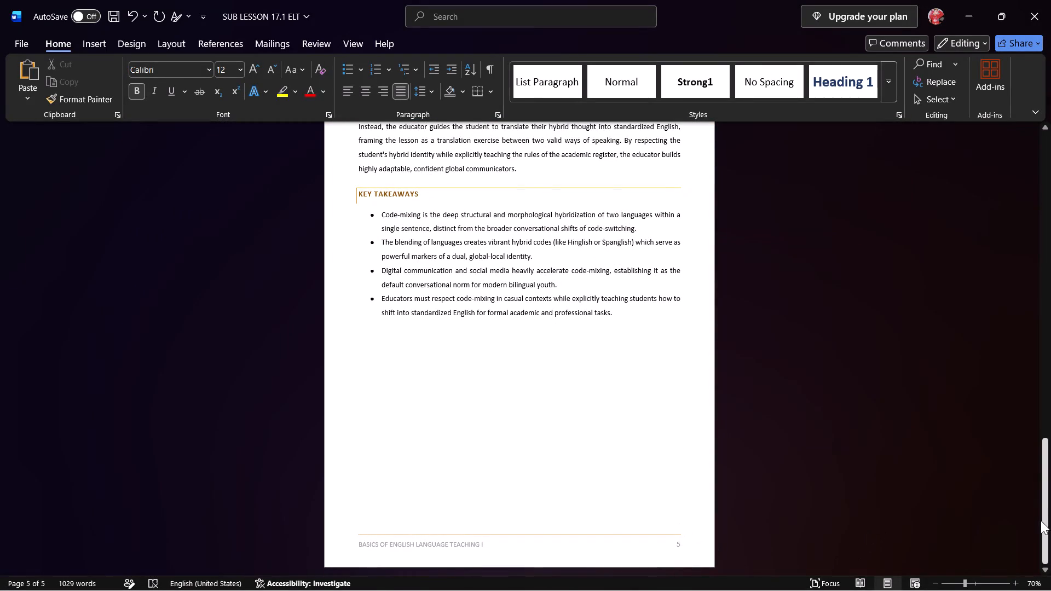
drag(1042, 524, 1033, 211)
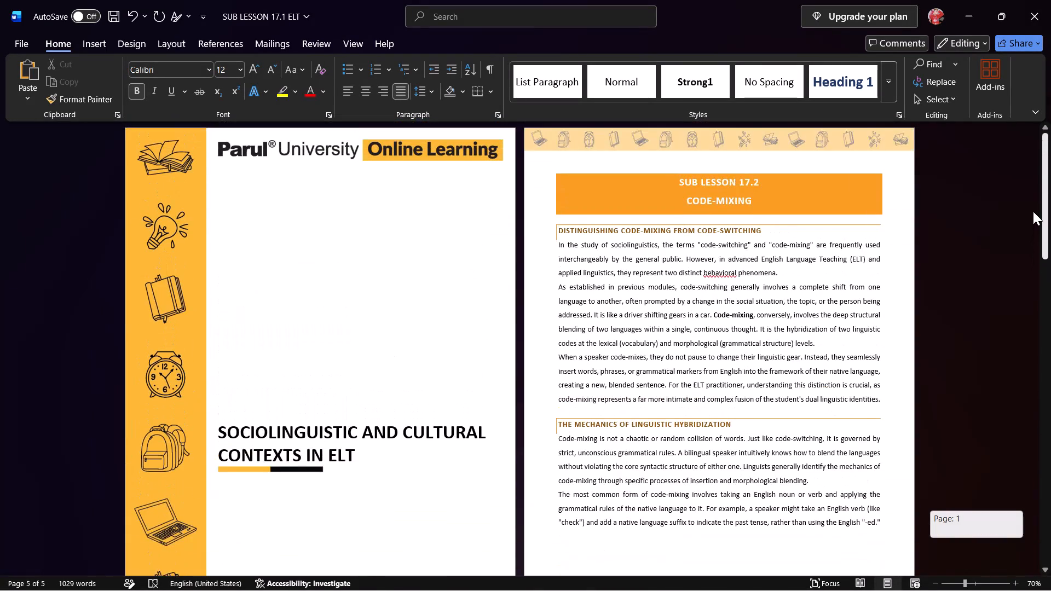
drag(1033, 211, 1033, 209)
Save the document as a new Word file named SUB LESSON 17.2 ELT in the Downloads folder.
click(9, 36)
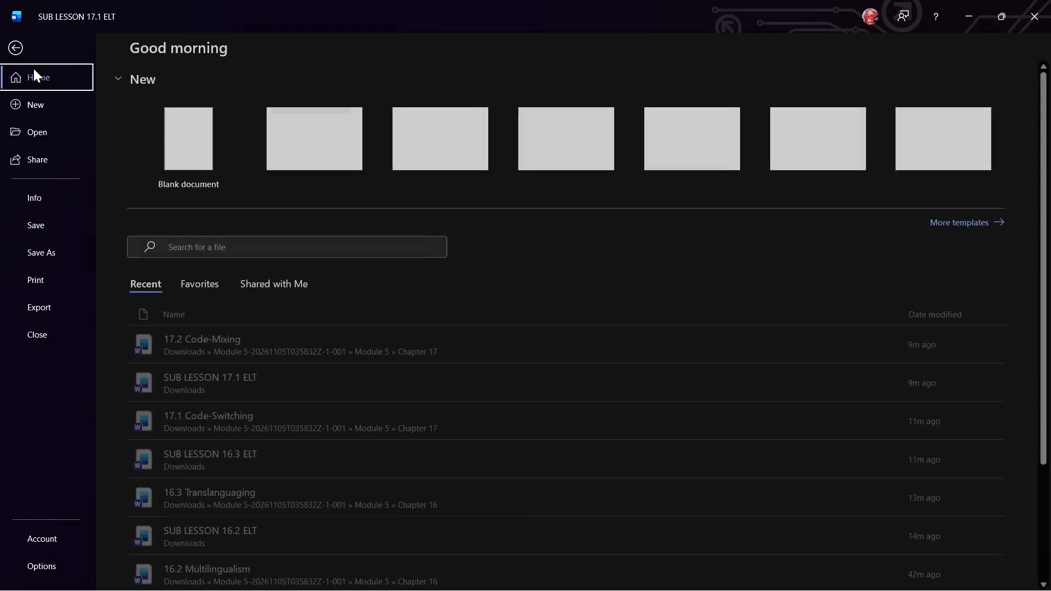
click(38, 257)
click(388, 200)
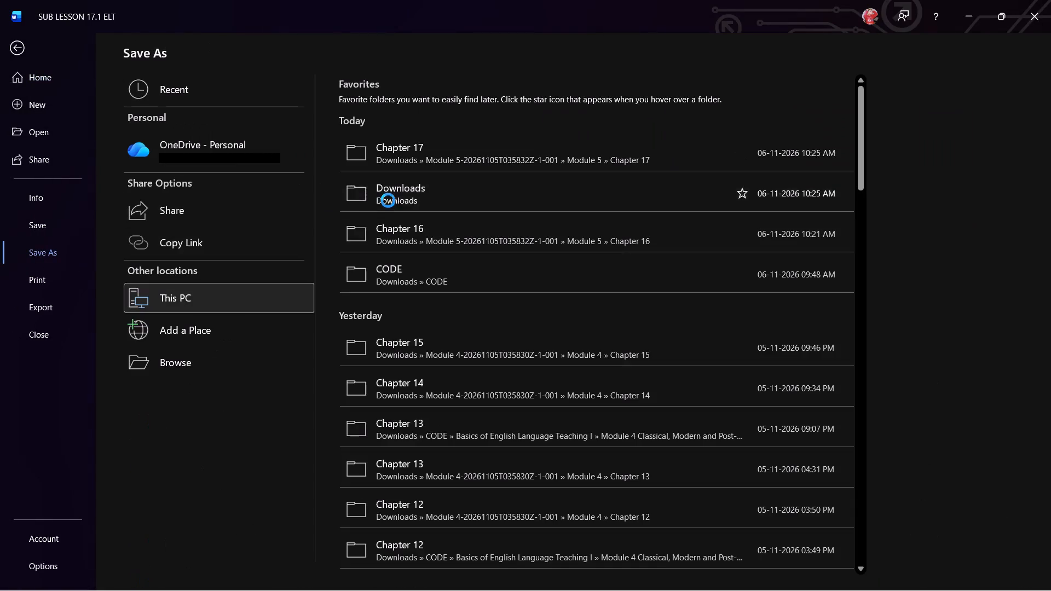
click(159, 227)
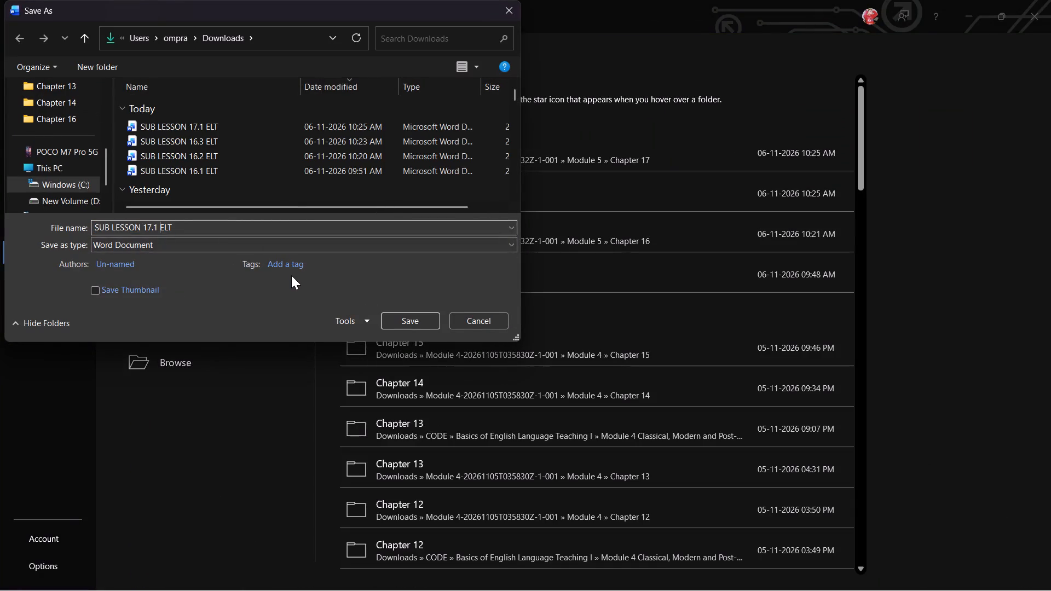
key(Left)
key(BackSpace)
key(2)
click(403, 320)
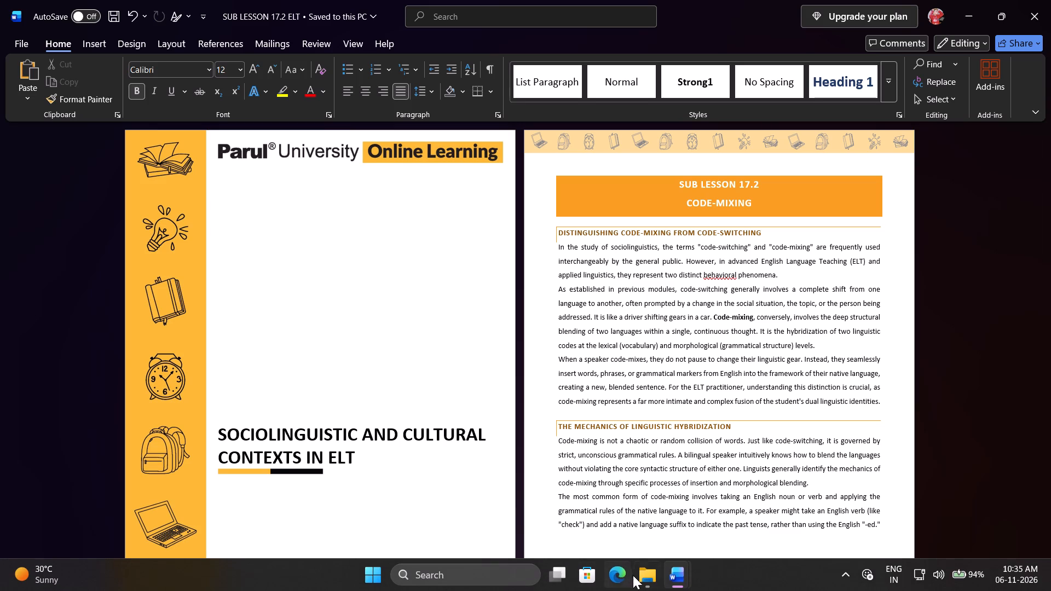
In File Explorer, copy SUB LESSON 17.2 ELT from Downloads into Chapter 17 of Module 5 Sociolinguistic and Cultural Contexts in ELT.
click(638, 575)
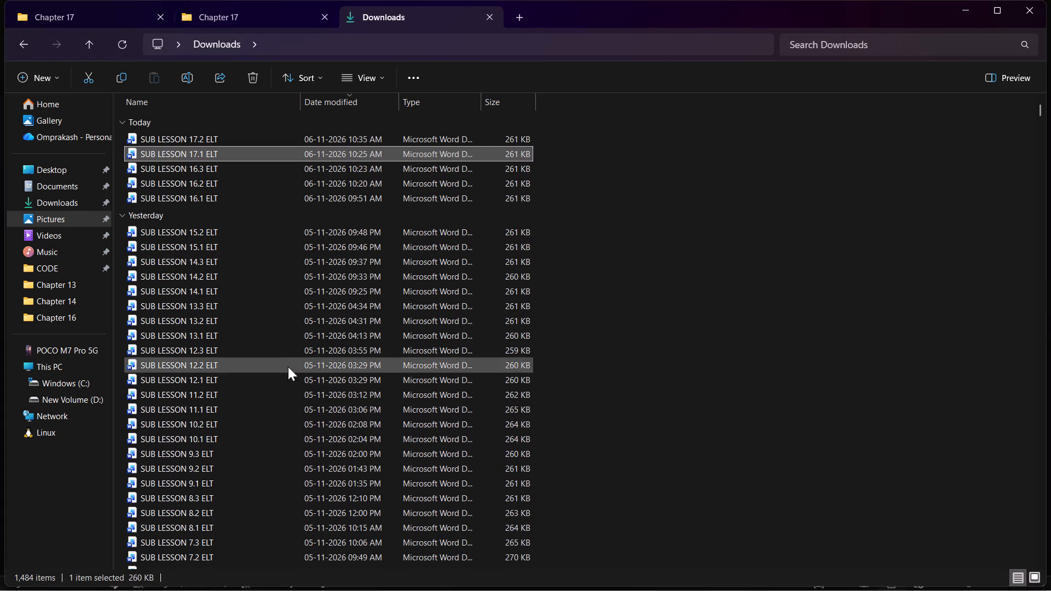
click(190, 134)
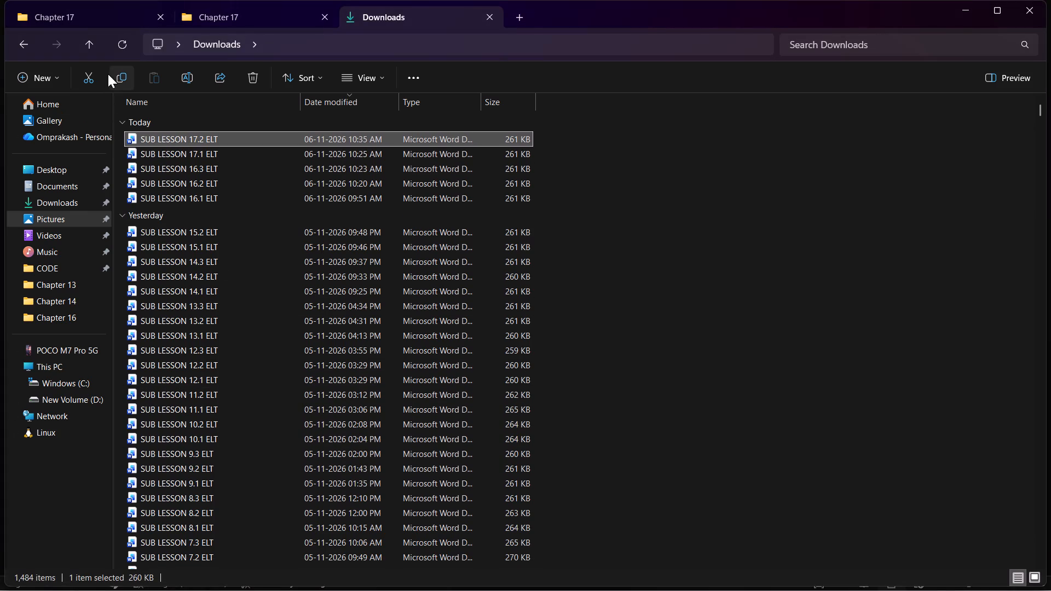
click(122, 78)
click(225, 19)
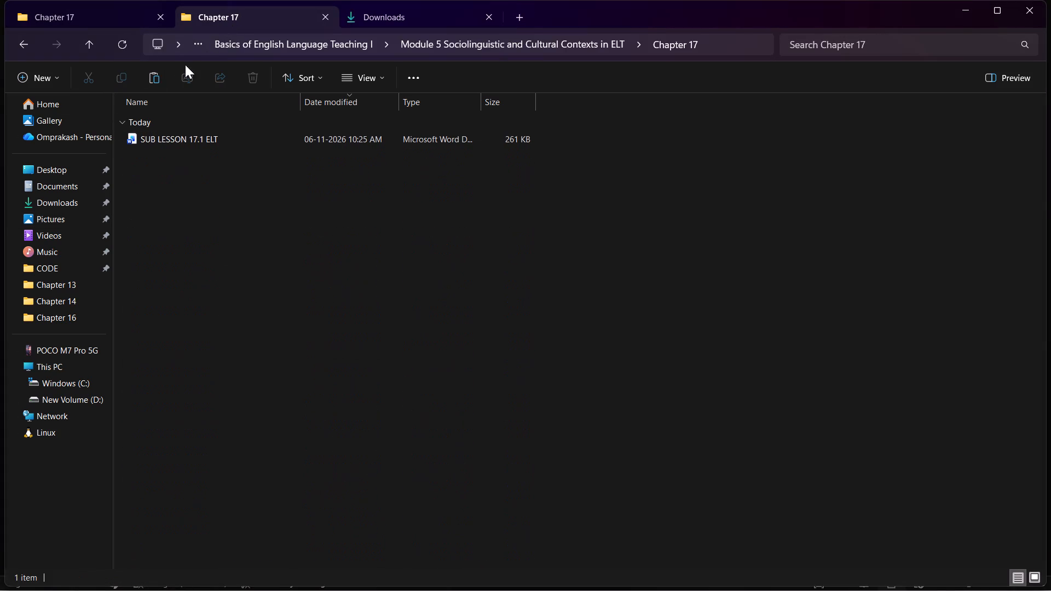
click(152, 76)
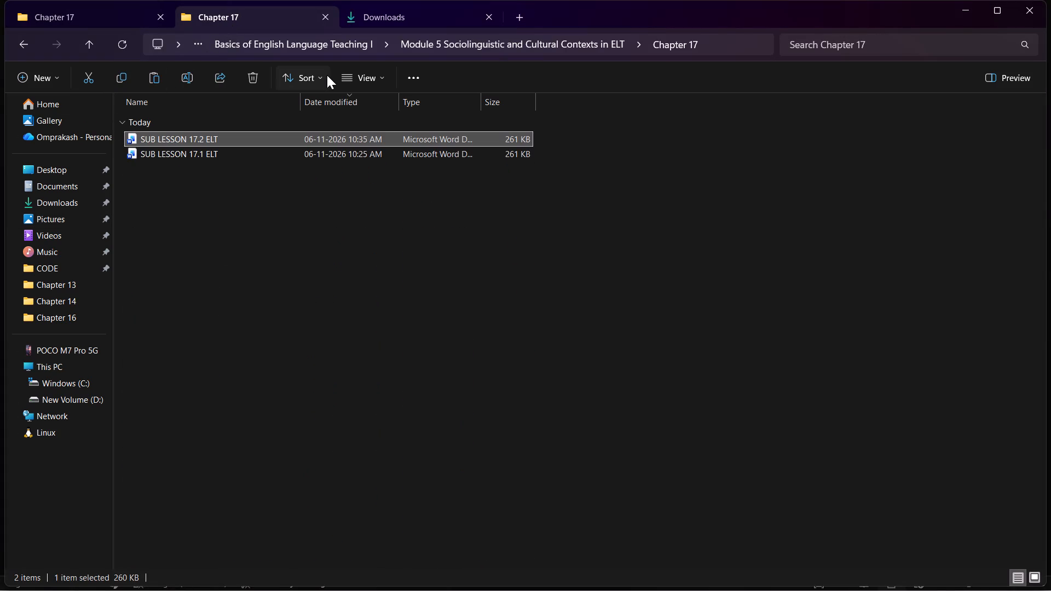
Show the source Chapter 17 folder under Module 5, and switch to the 17.2 Code-Mixing document in Word.
click(118, 15)
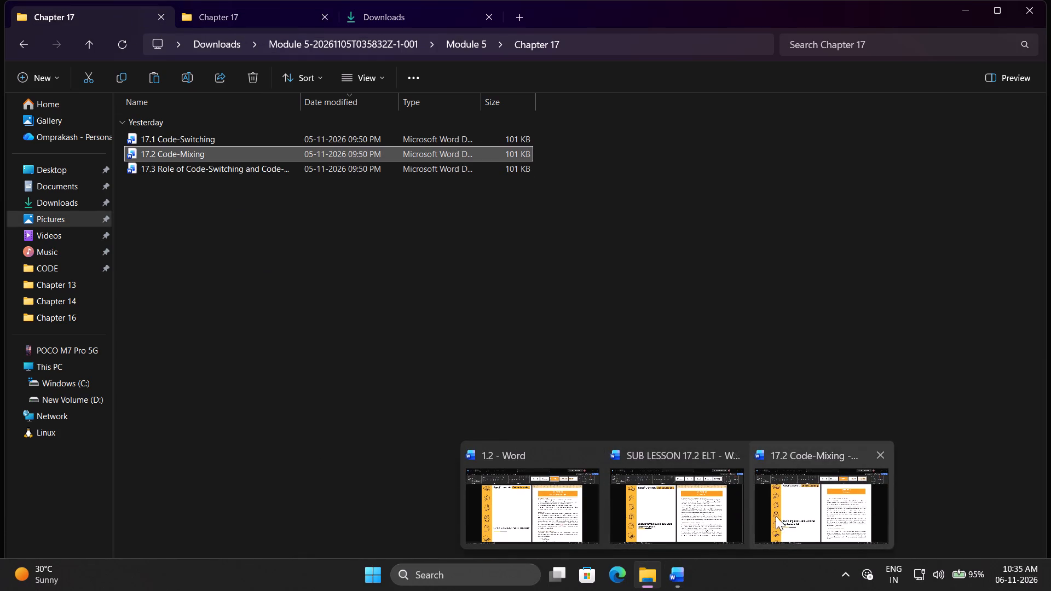
click(790, 515)
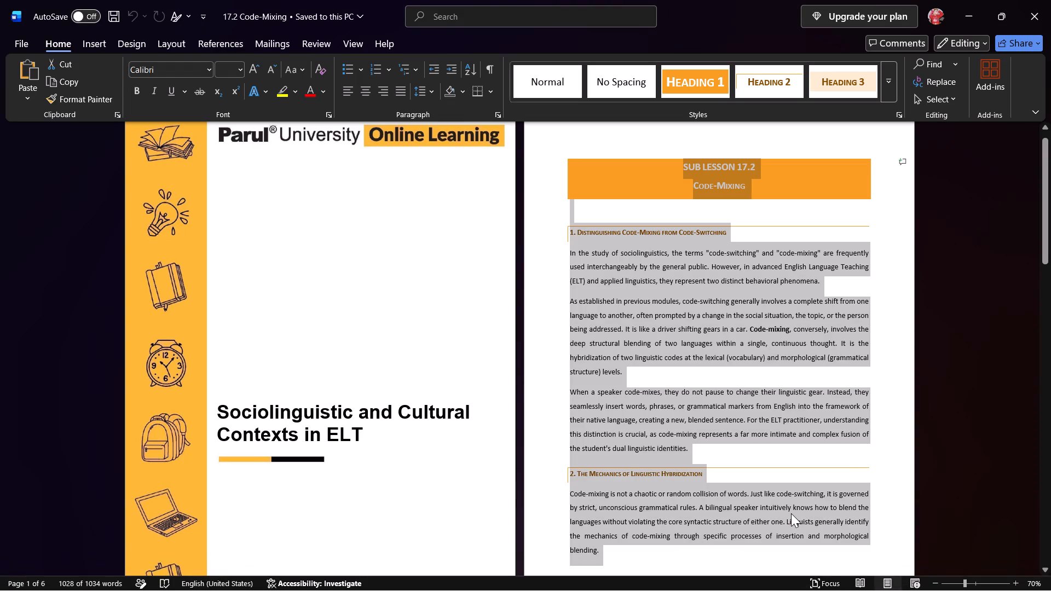
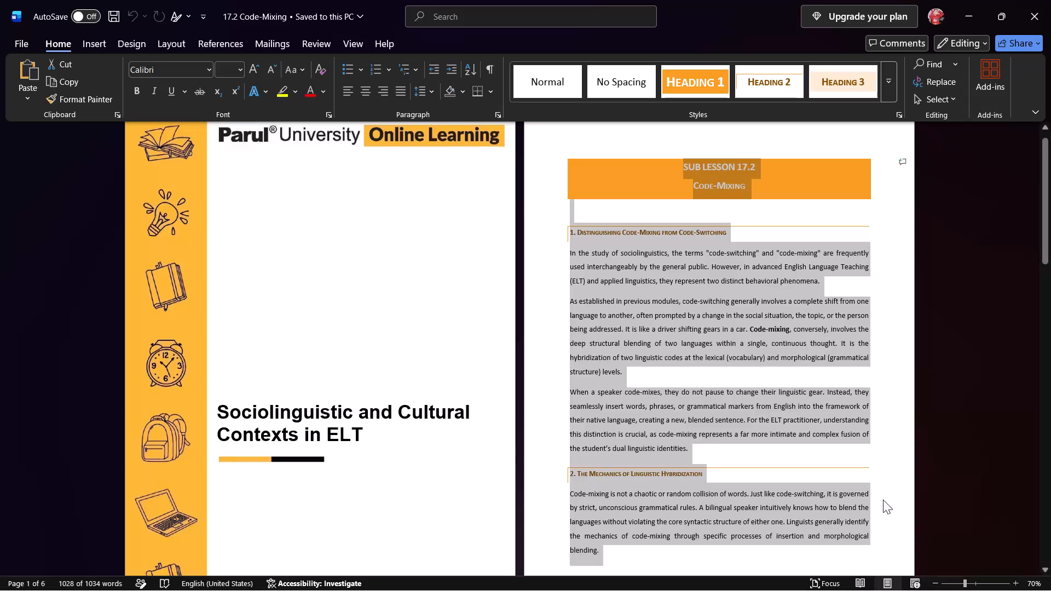
In 17.2 Code-Mixing, delete the blank line below the title and the number 1 from the Distinguishing Code-Mixing from Code-Switching heading.
click(578, 207)
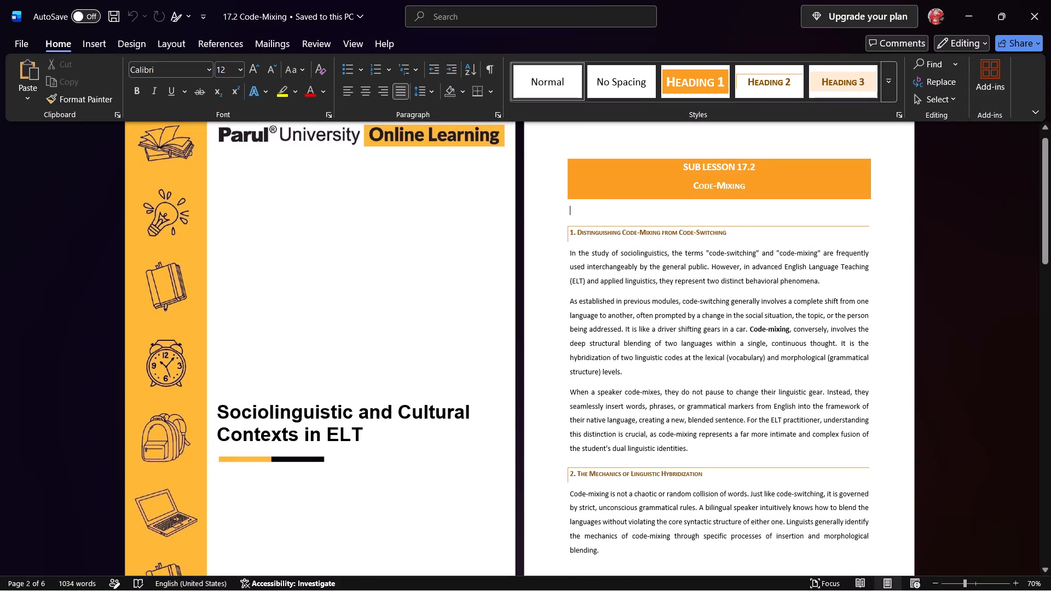
key(Delete)
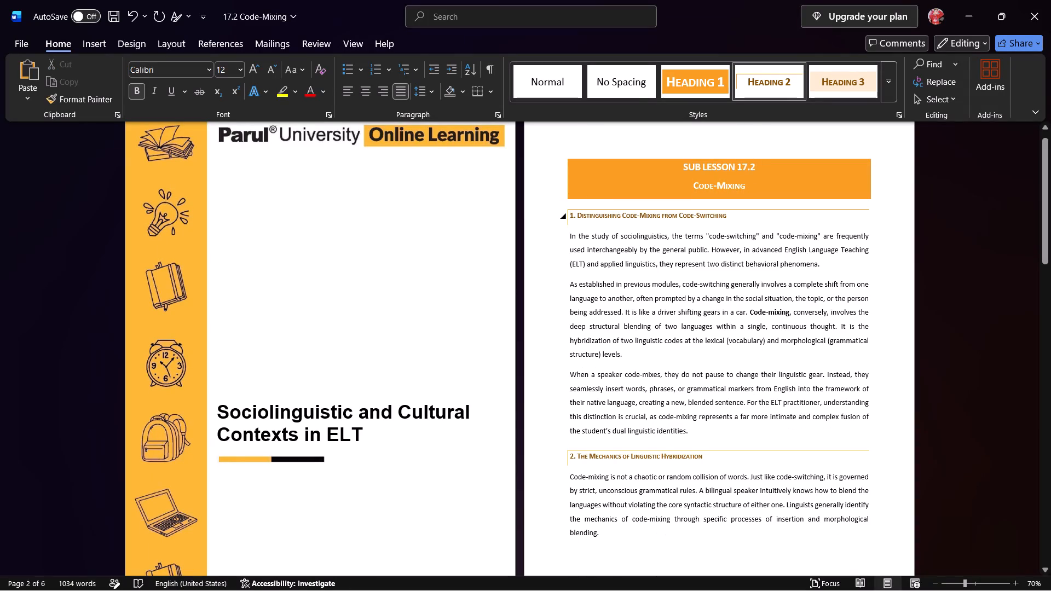
key(Delete)
key(Delete)
key(Delete)
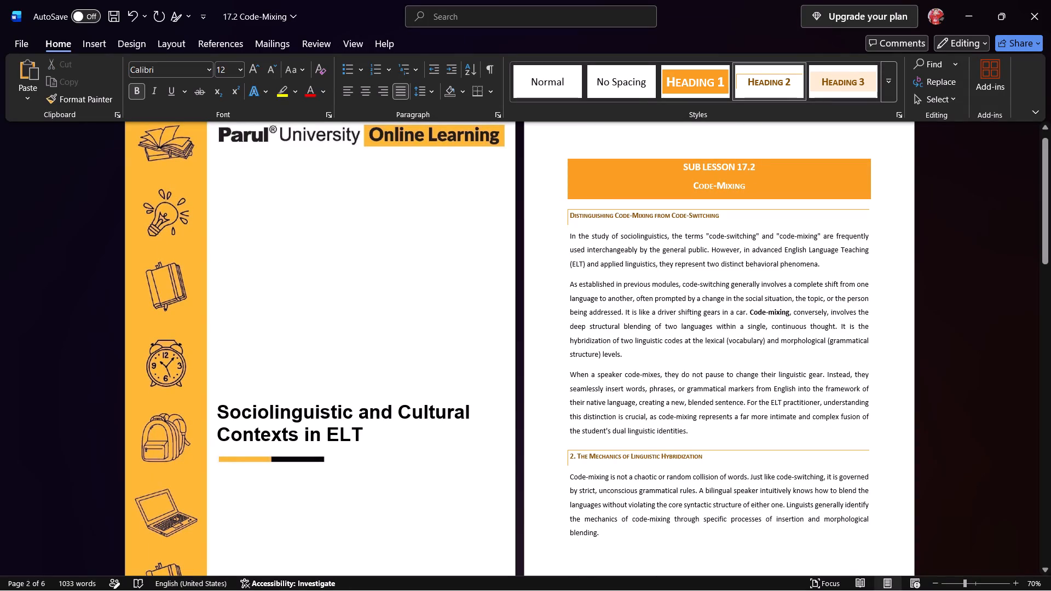
Delete the number 2 and its period from the heading The Mechanics of Linguistic Hybridization.
scroll(554, 414, down, 5)
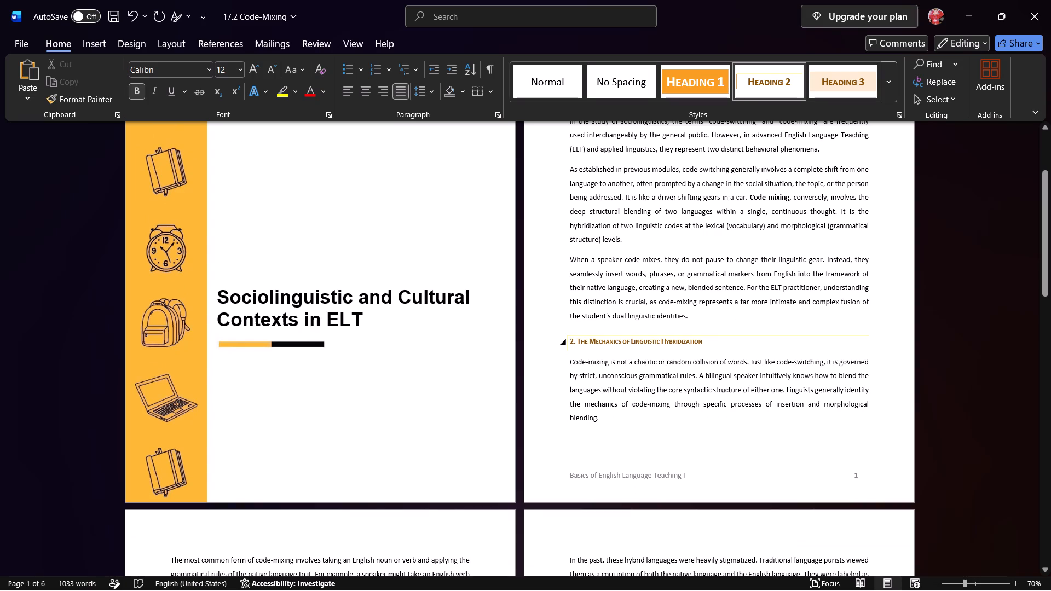
click(570, 344)
key(Delete)
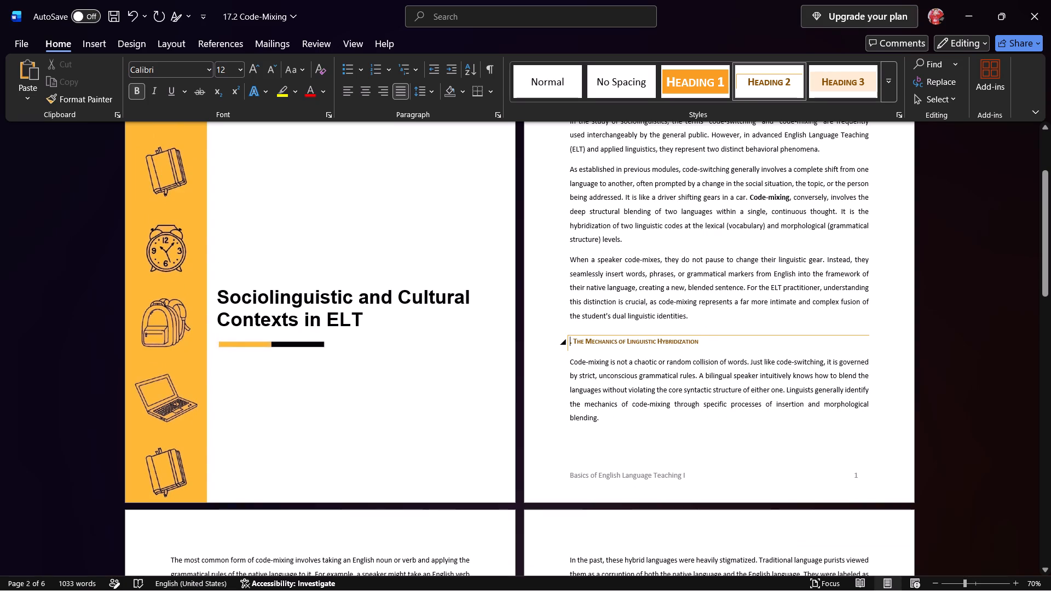
key(Delete)
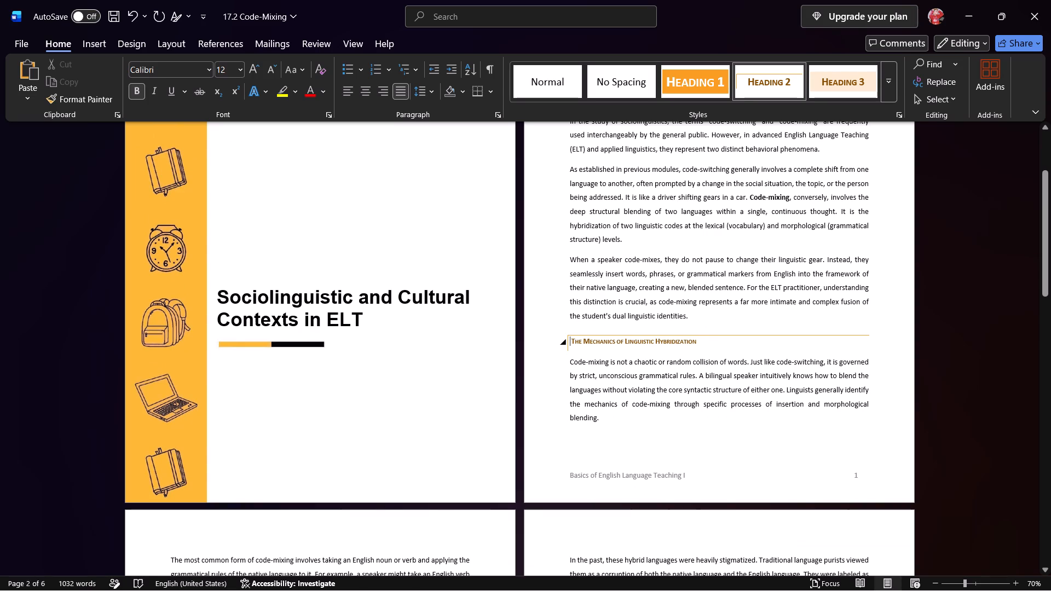
Copy the entire contents of the 17.2 Code-Mixing document.
key(ctrl+a)
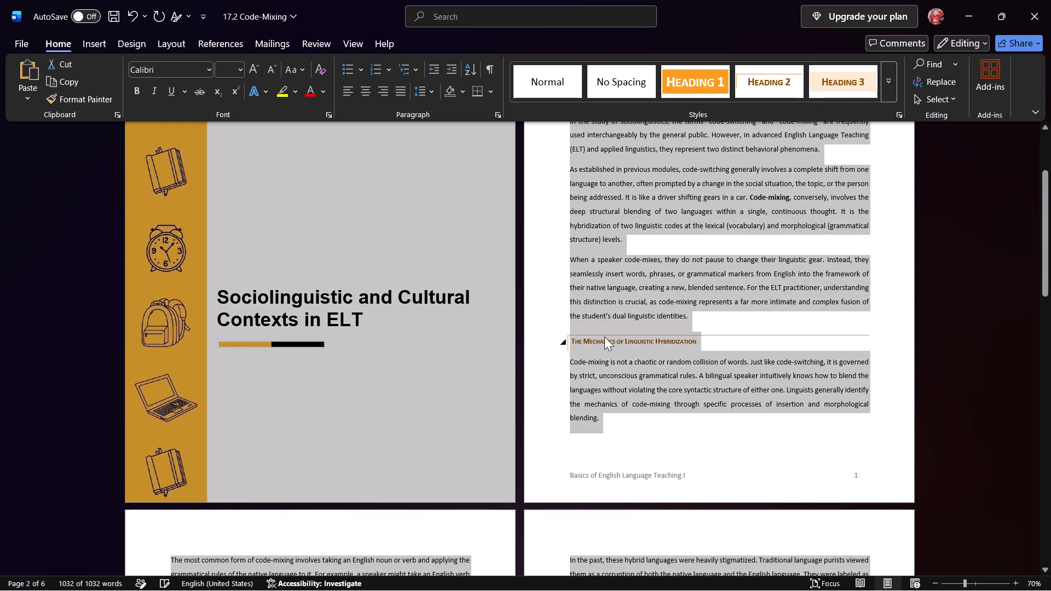
key(ctrl+c)
Look over the 1.2 and SUB LESSON 17.2 ELT documents and both Chapter 17 folders, ending back at 17.2 Code-Mixing.
scroll(629, 352, up, 5)
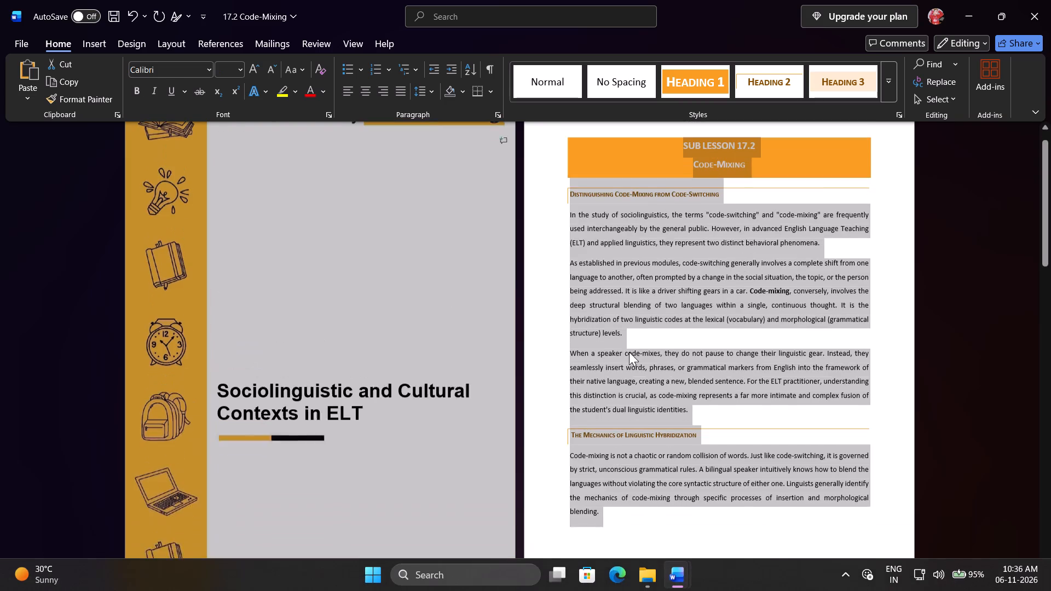
scroll(629, 352, up, 5)
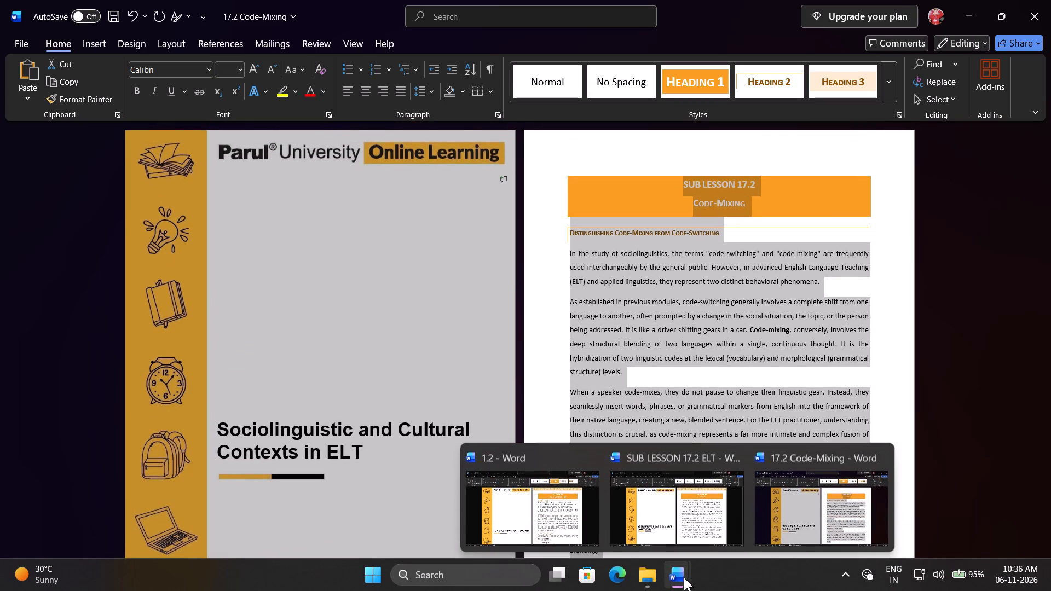
click(567, 503)
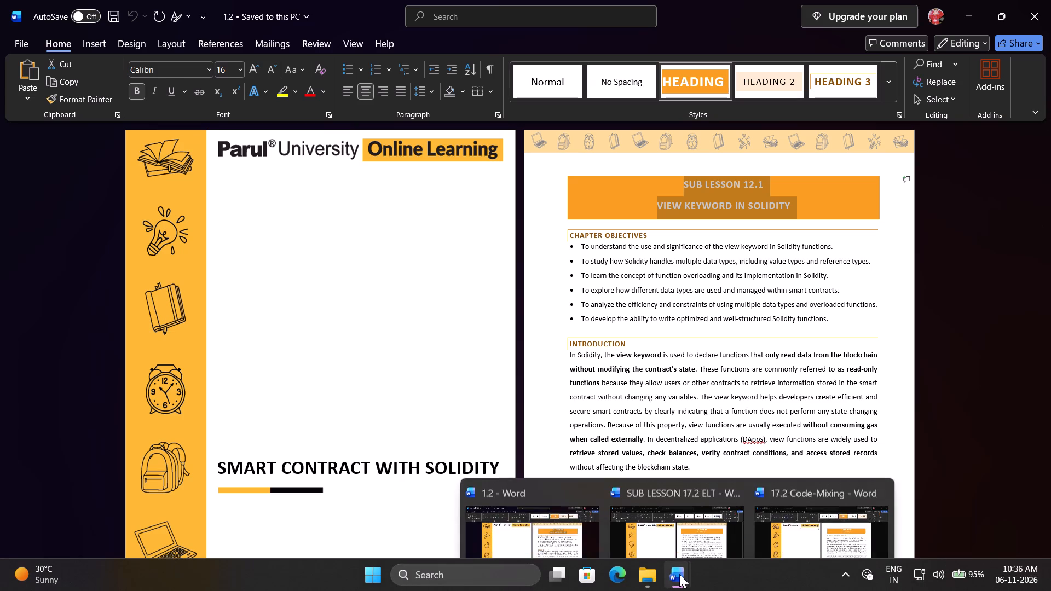
click(681, 523)
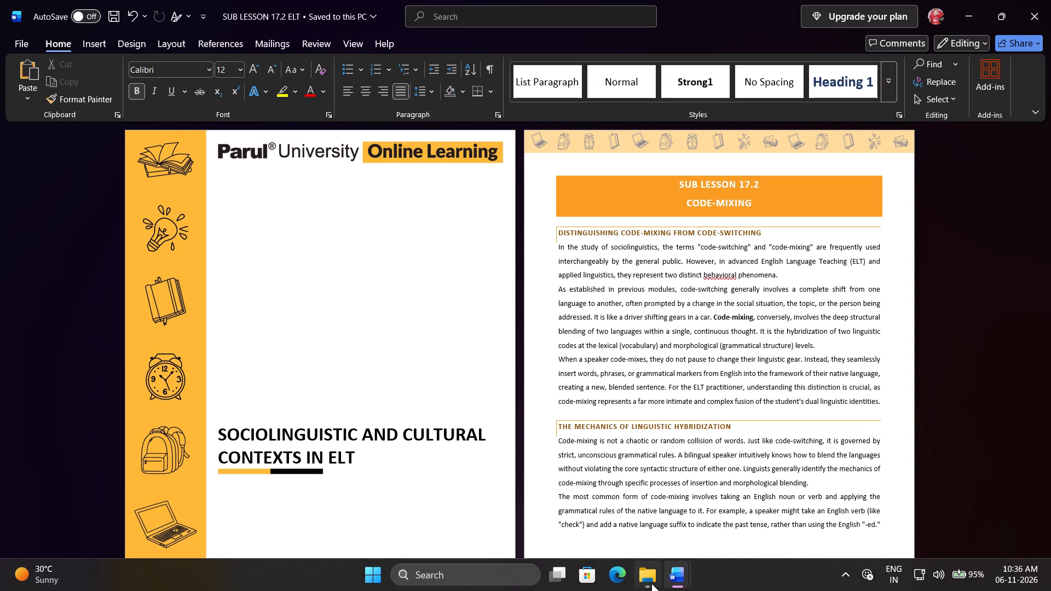
click(651, 582)
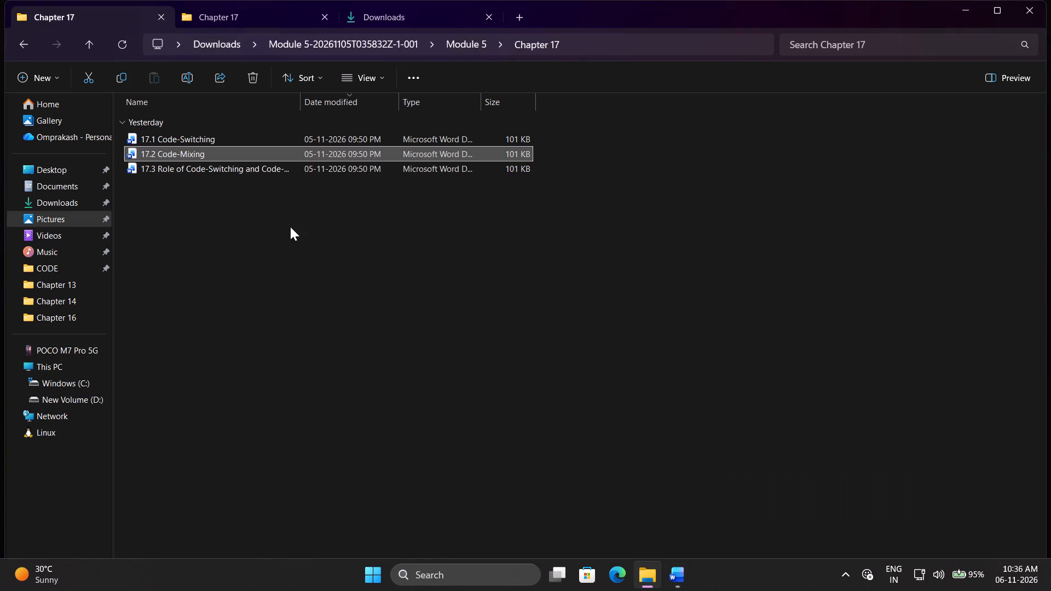
click(250, 17)
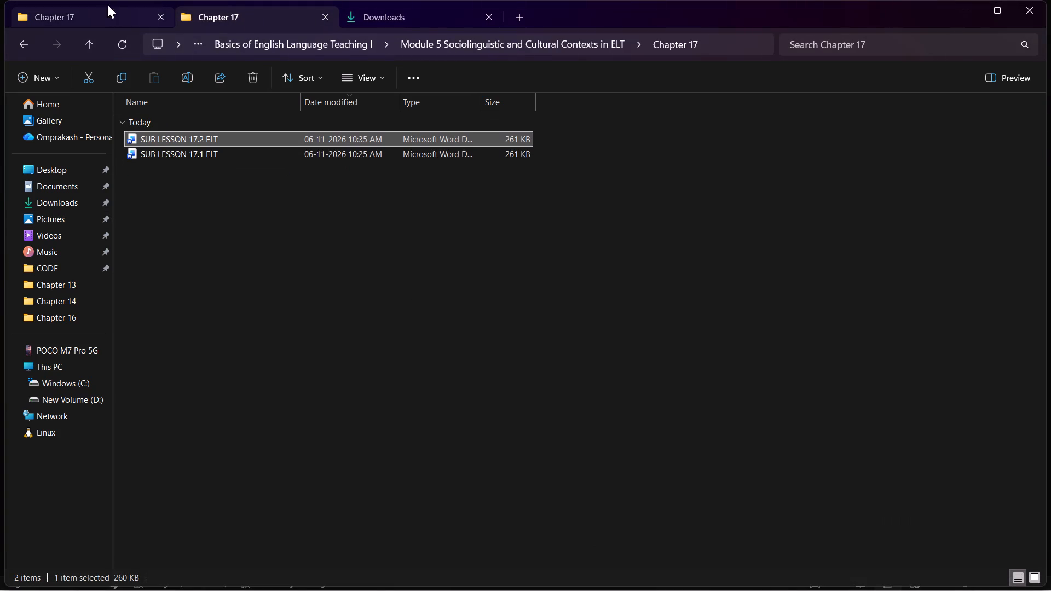
click(101, 18)
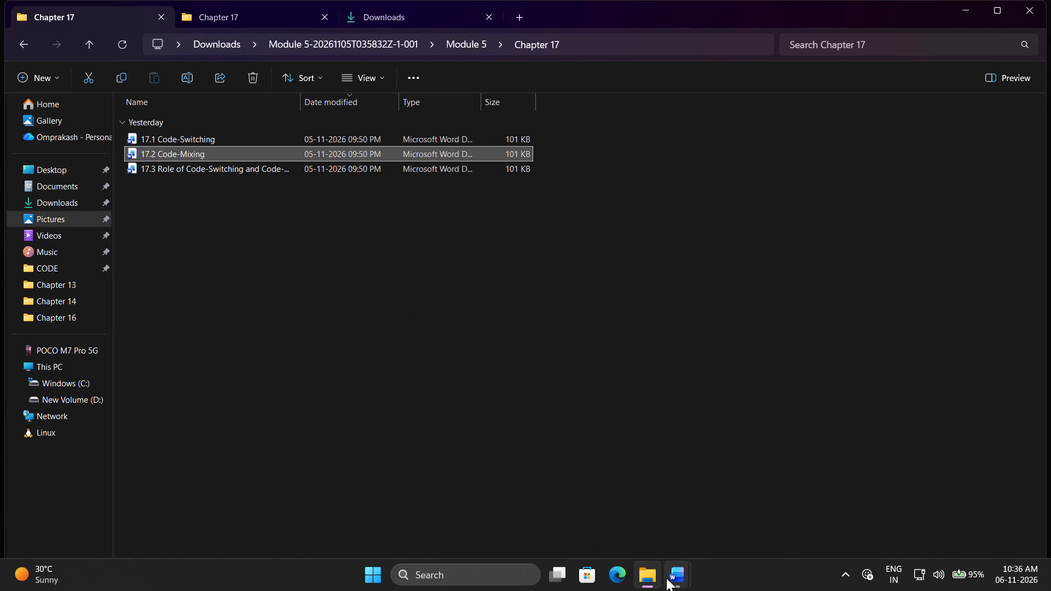
click(838, 523)
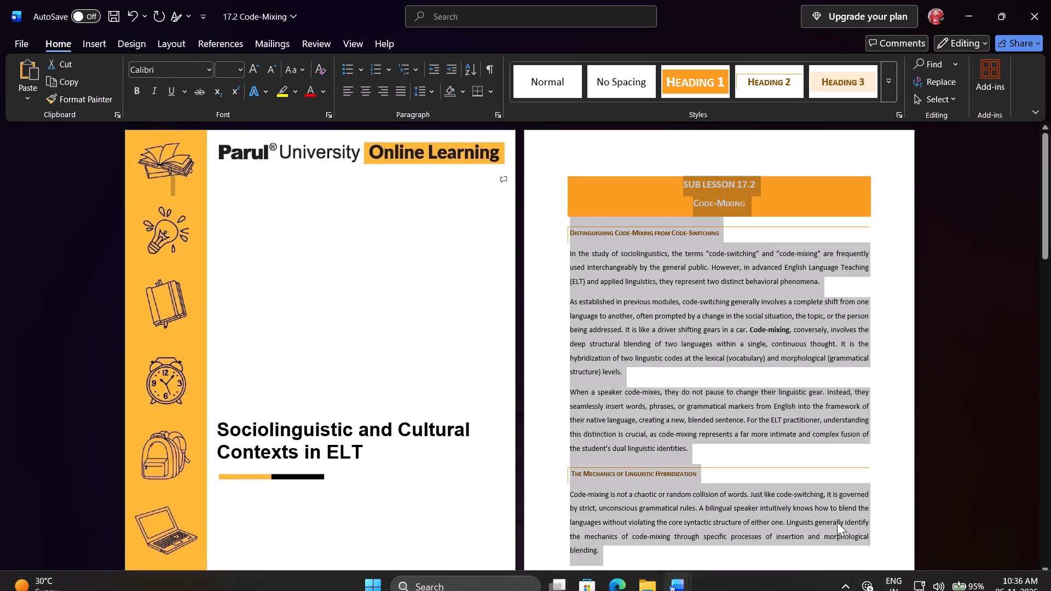
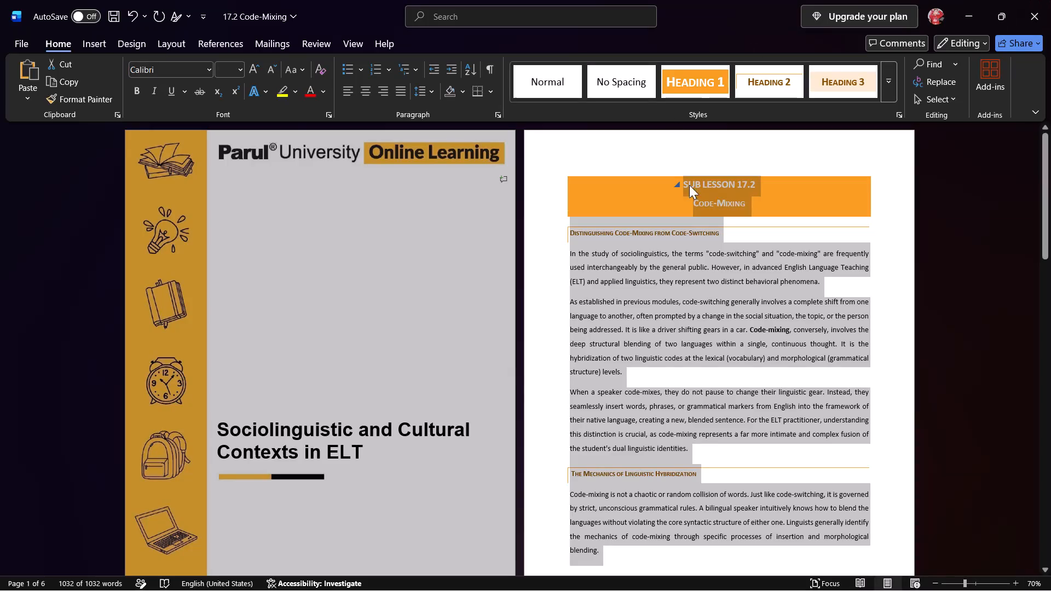
Copy the 17.2 Code-Mixing text from the SUB LESSON 17.2 title through the end of the Key Takeaways, leaving out the cover page.
scroll(742, 216, down, 18)
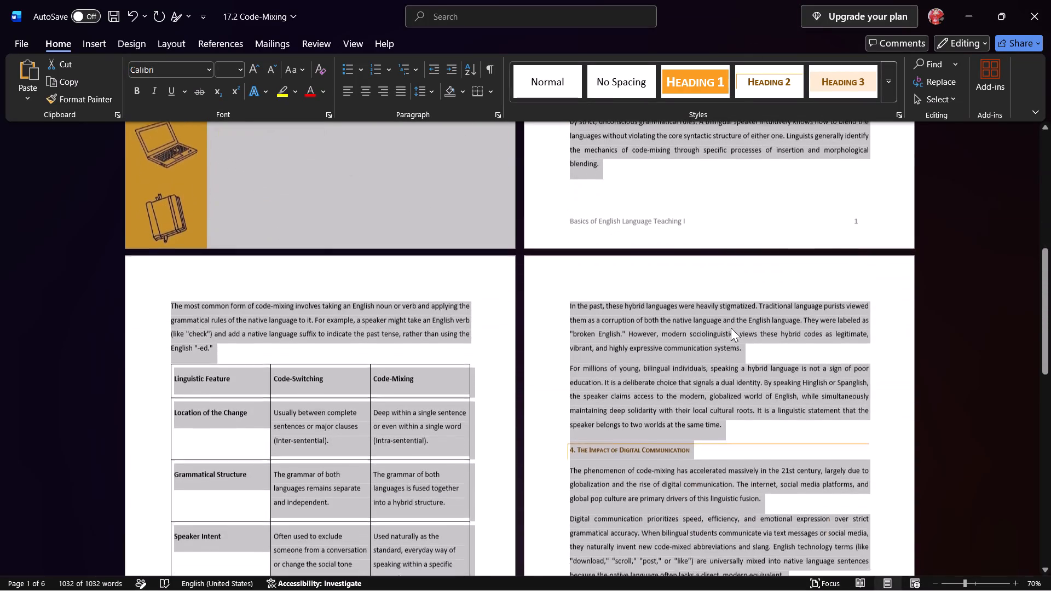
scroll(731, 328, down, 13)
scroll(717, 320, up, 20)
scroll(717, 320, up, 5)
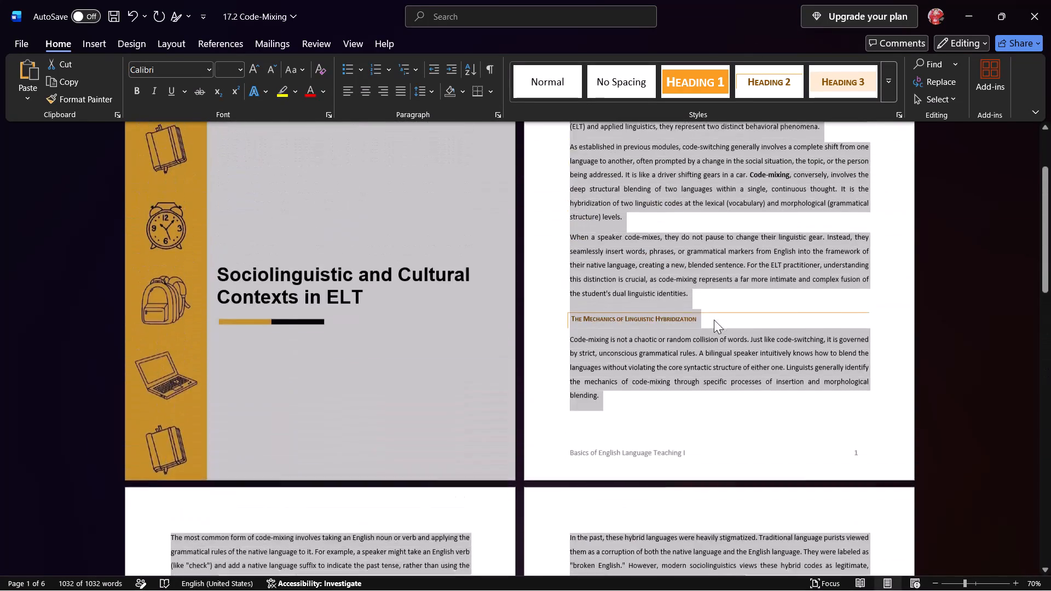
scroll(714, 320, up, 13)
click(708, 270)
drag(685, 185, 846, 578)
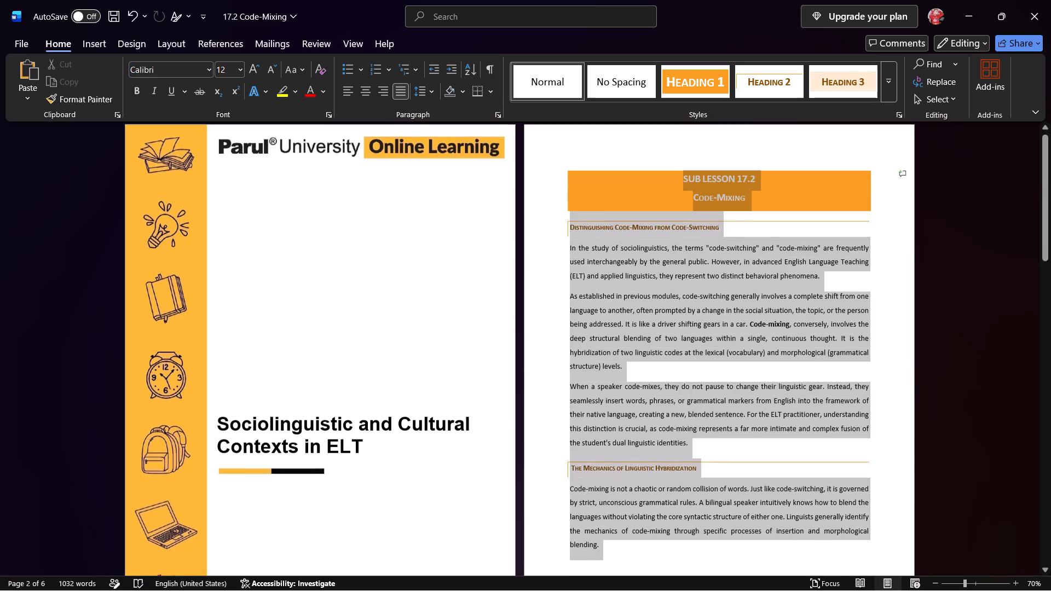
drag(846, 578, 851, 590)
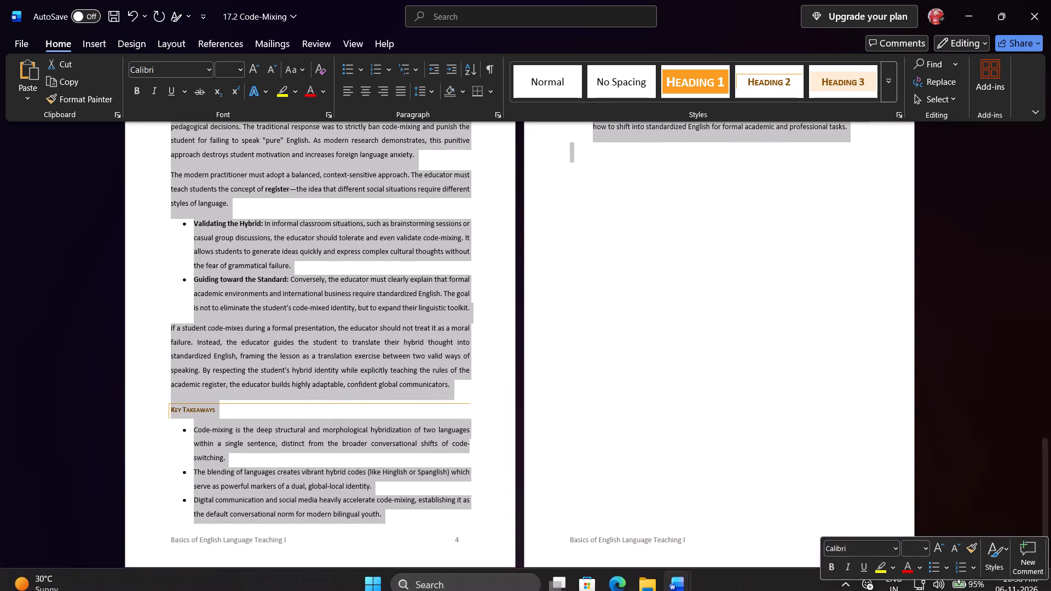
key(ctrl+c)
Switch to the SUB LESSON 17.2 ELT document and review its content from the title through the Key Takeaways.
key(alt+Tab)
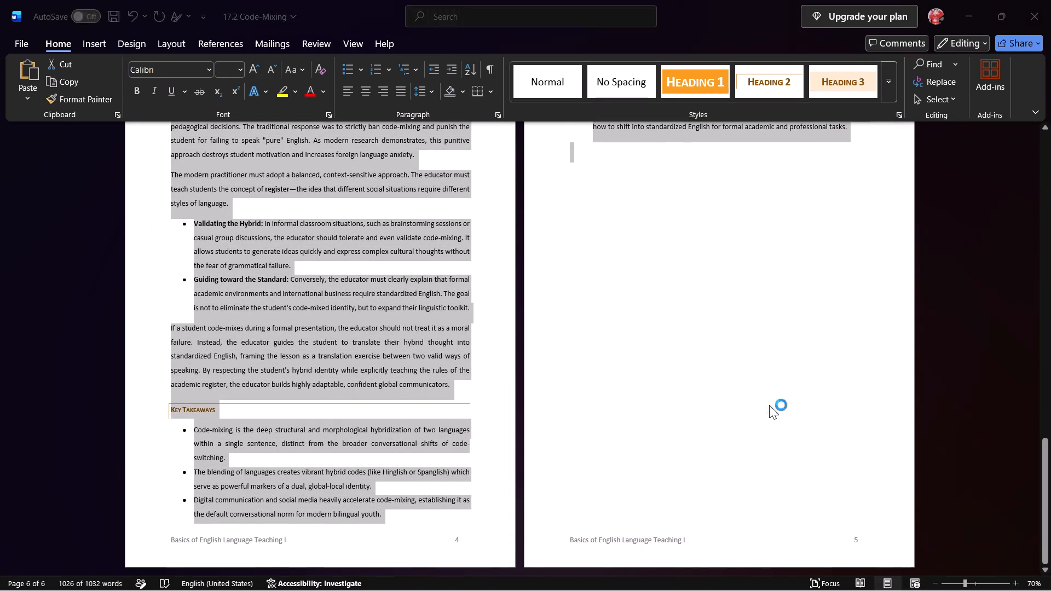
key(alt+Tab)
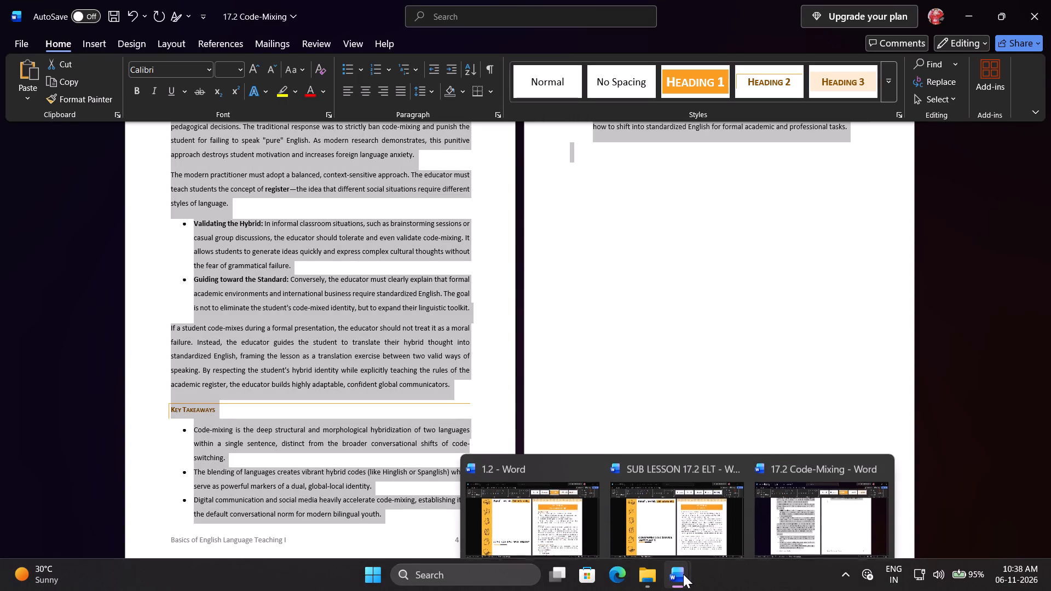
click(647, 512)
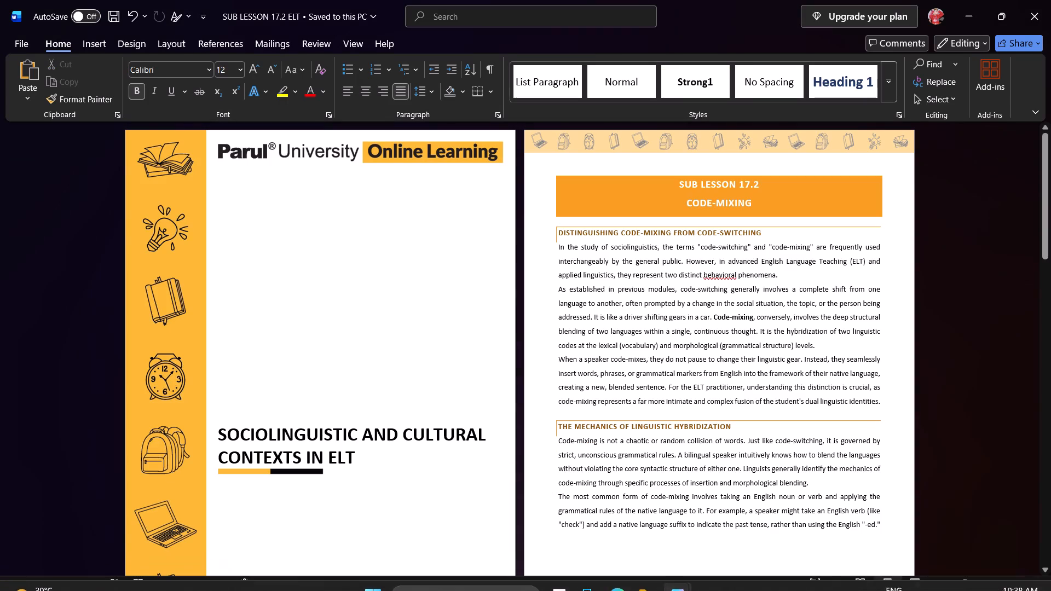
scroll(680, 291, down, 16)
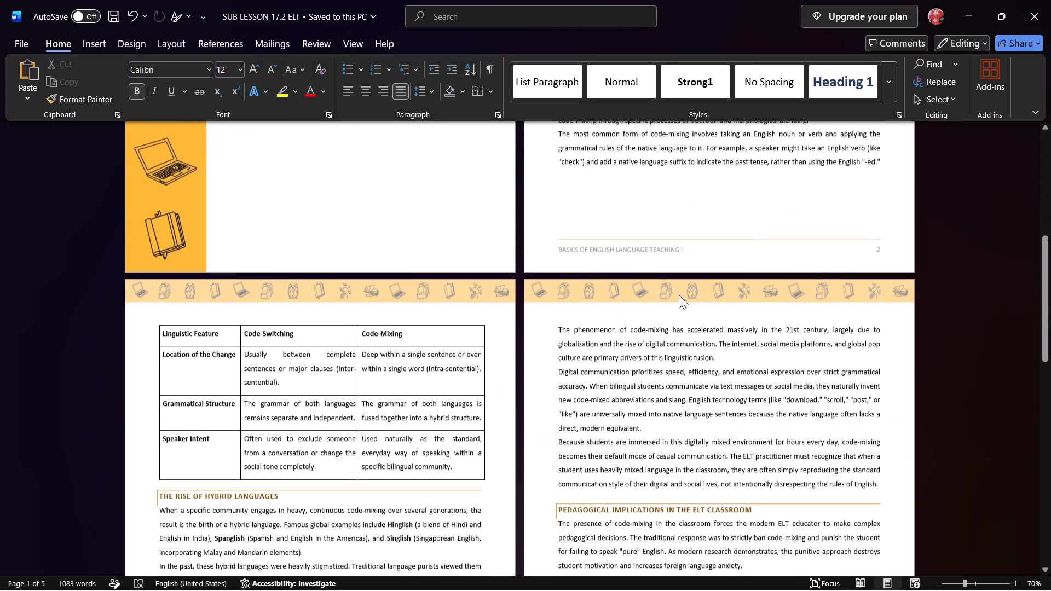
scroll(679, 295, up, 14)
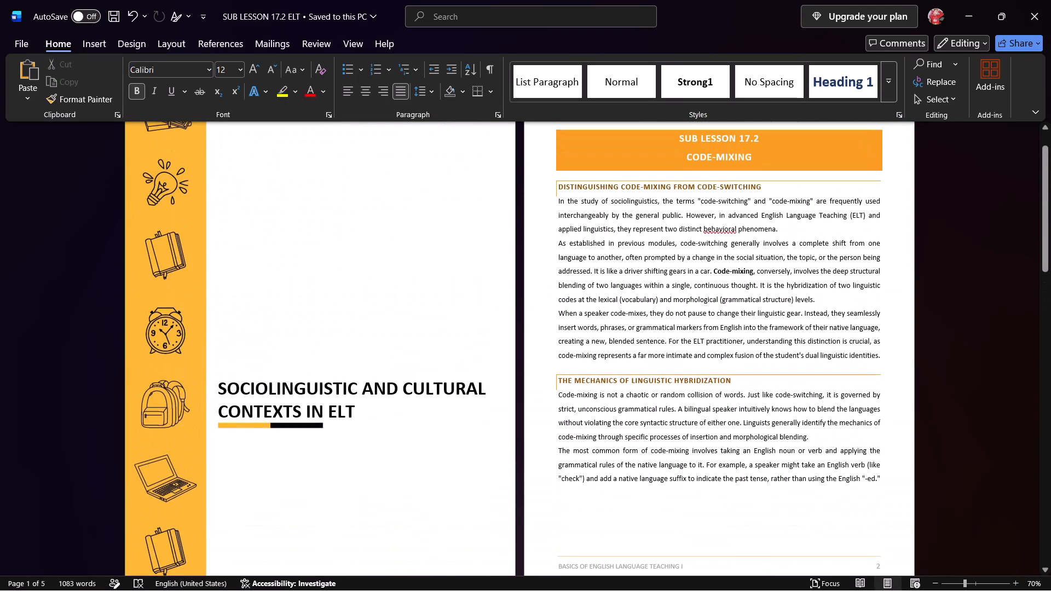
drag(1043, 257, 1050, 366)
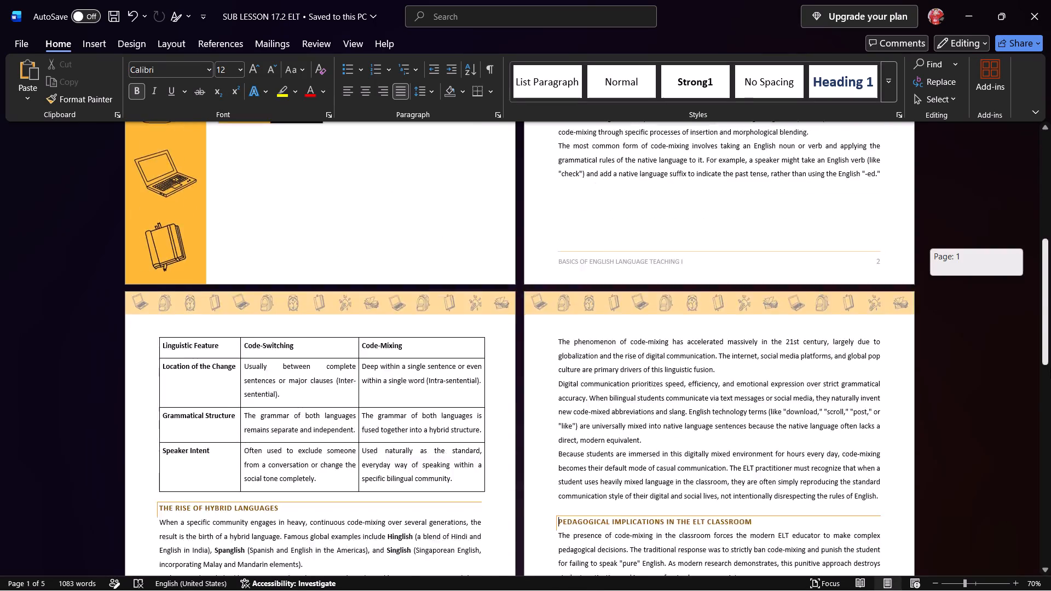
drag(1050, 366, 1049, 505)
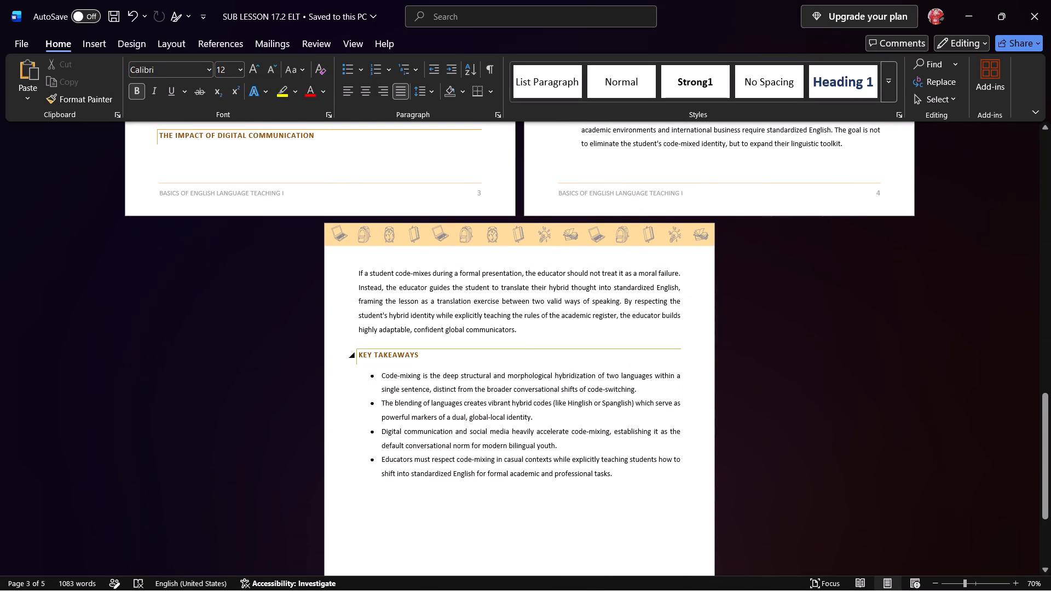
Open the 17.3 Role of Code-Switching and Code-Mixing in ELT document from the Module 5 Chapter 17 folder.
click(642, 576)
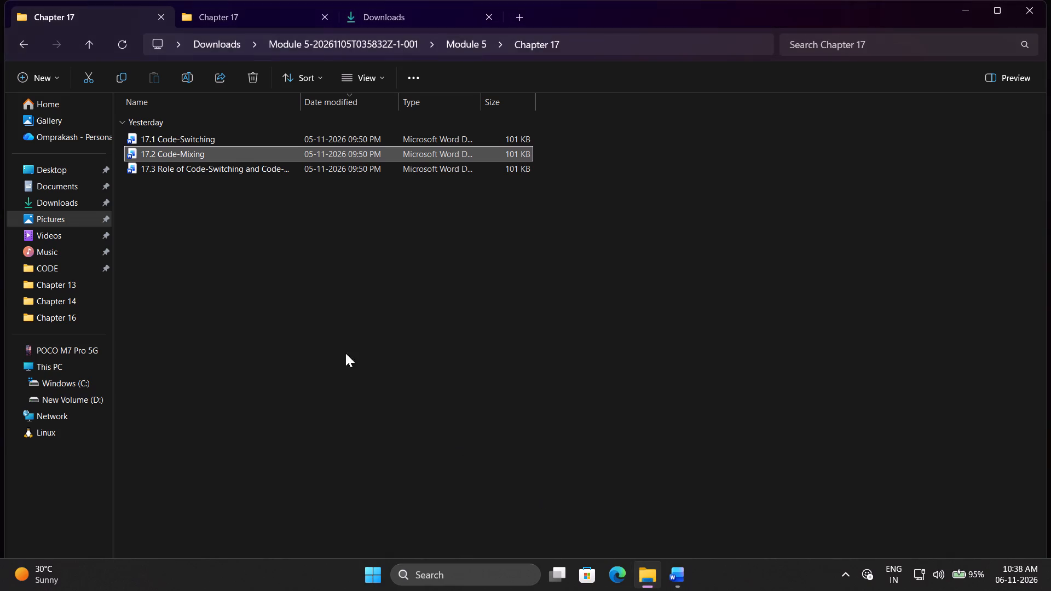
double_click(229, 171)
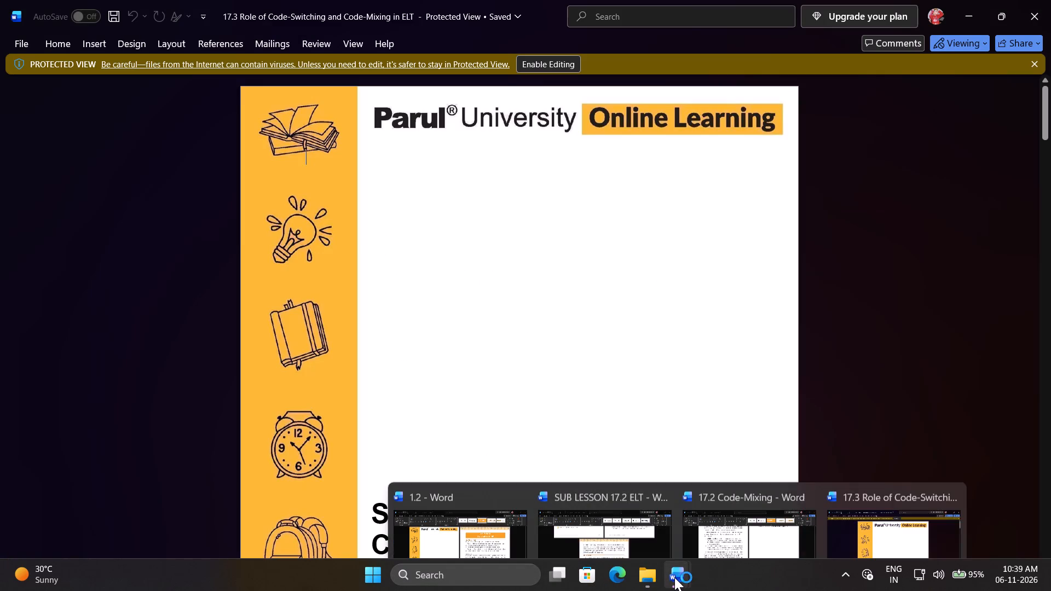
Close the 17.2 Code-Mixing source document.
click(805, 450)
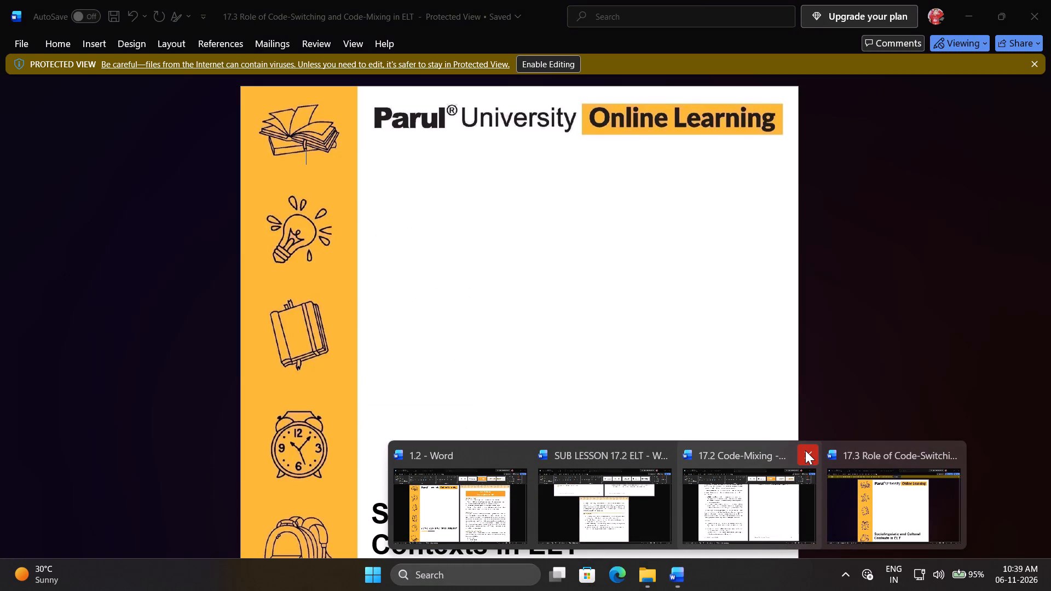
click(760, 495)
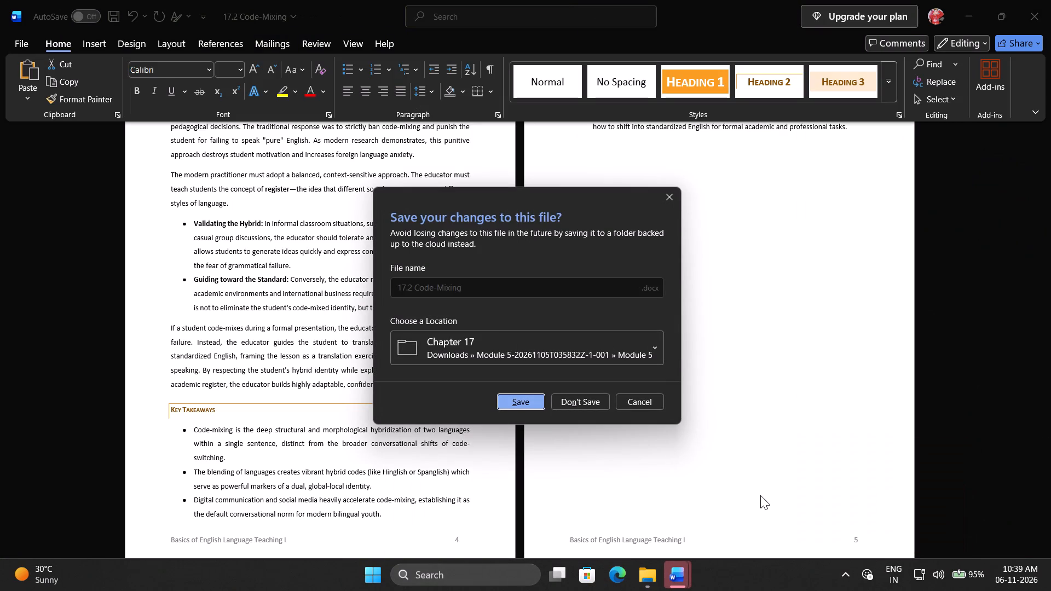
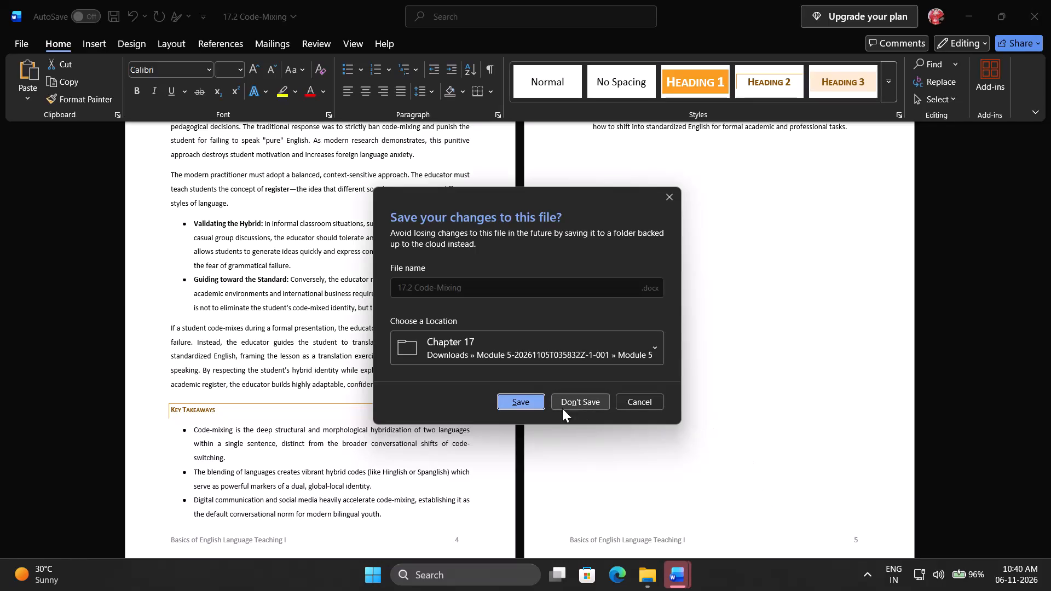
Discard the changes to the 17.2 Code-Mixing document as it closes.
click(568, 400)
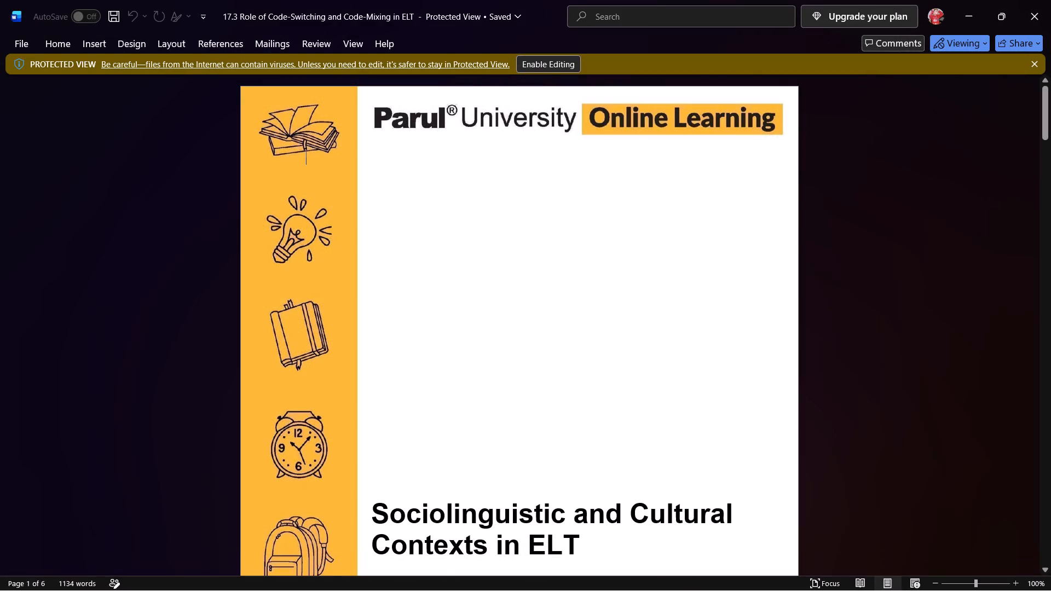
Enable editing of the 17.3 document and copy its text from the SUB LESSON 17.3 title through the Course Outcomes, leaving out the cover page.
click(542, 62)
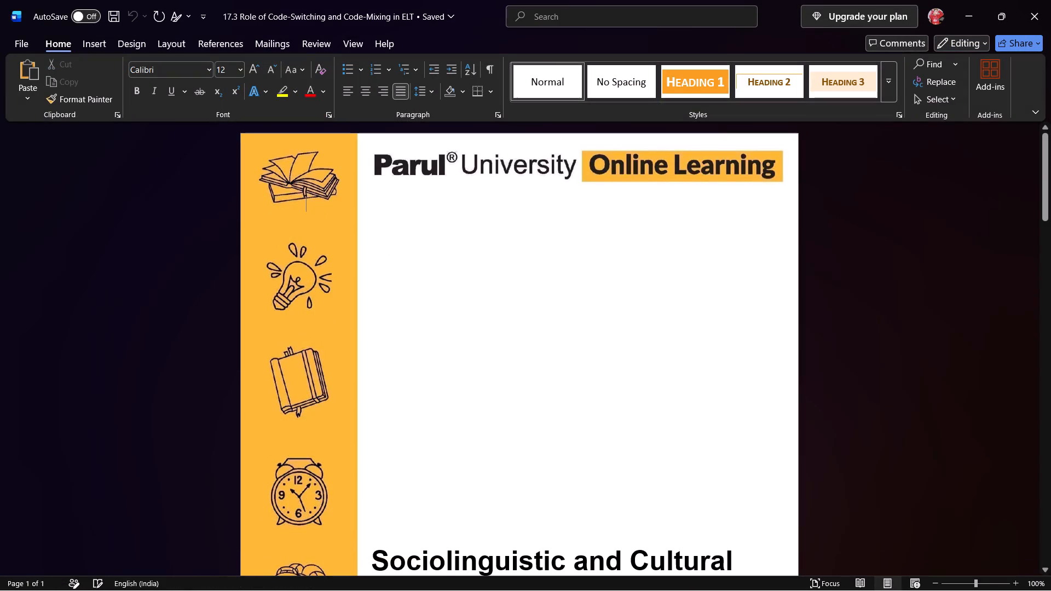
ctrl+scroll(524, 346, down, 5)
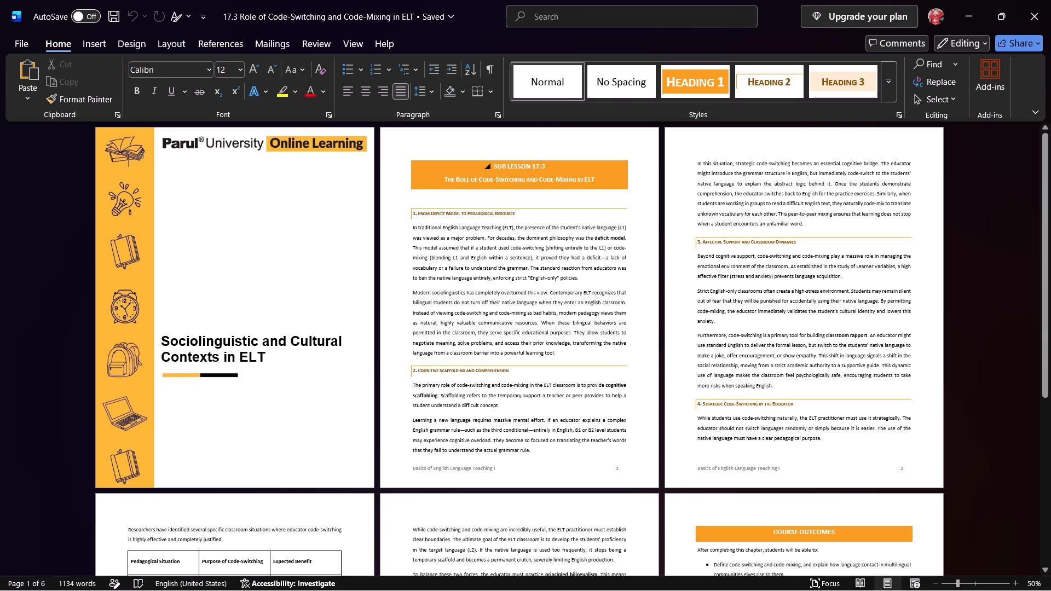
drag(493, 166, 672, 370)
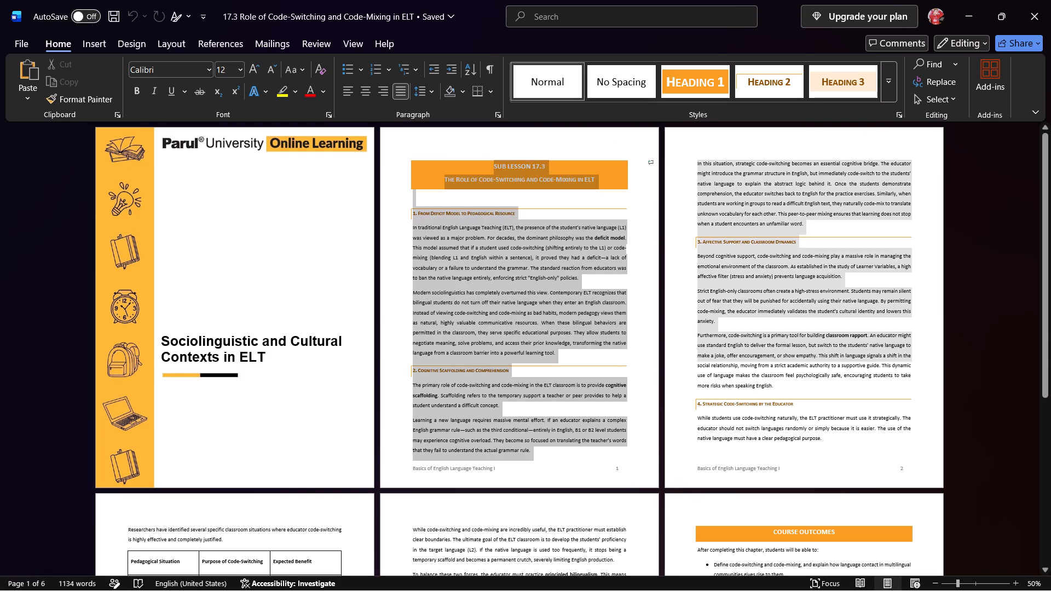
drag(672, 370, 815, 590)
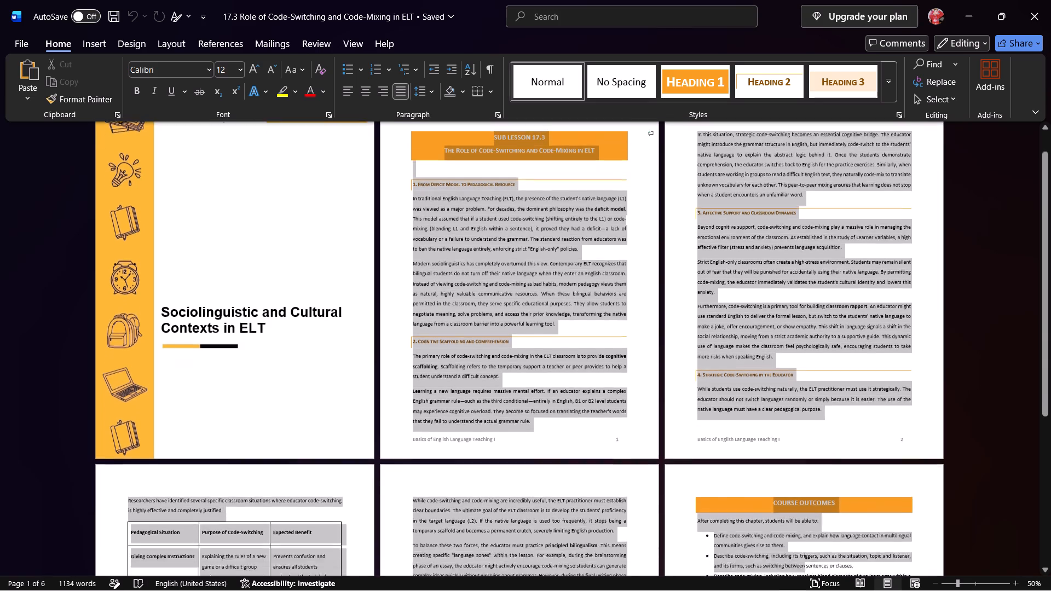
drag(815, 590, 946, 590)
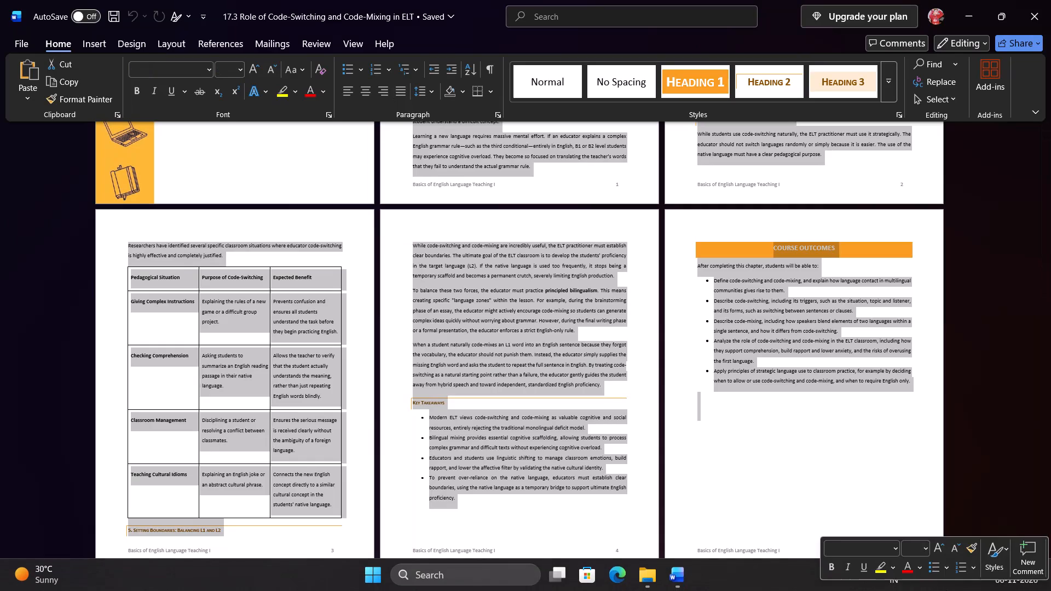
key(ctrl+c)
Replace all lesson content after the cover page in the SUB LESSON 17.2 ELT document with the copied 17.3 text.
key(alt+Tab)
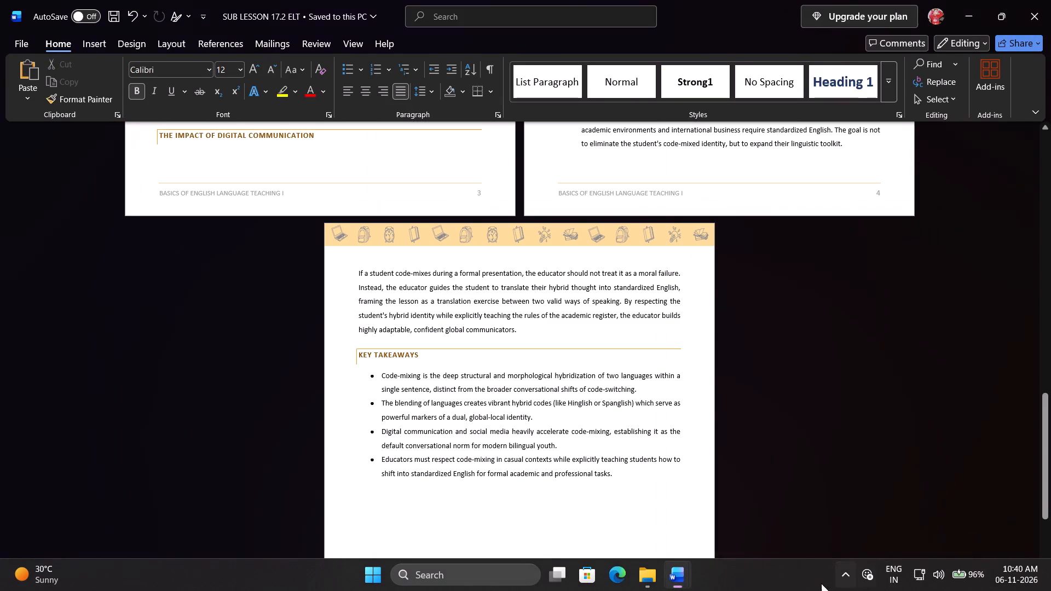
drag(631, 490, 519, 0)
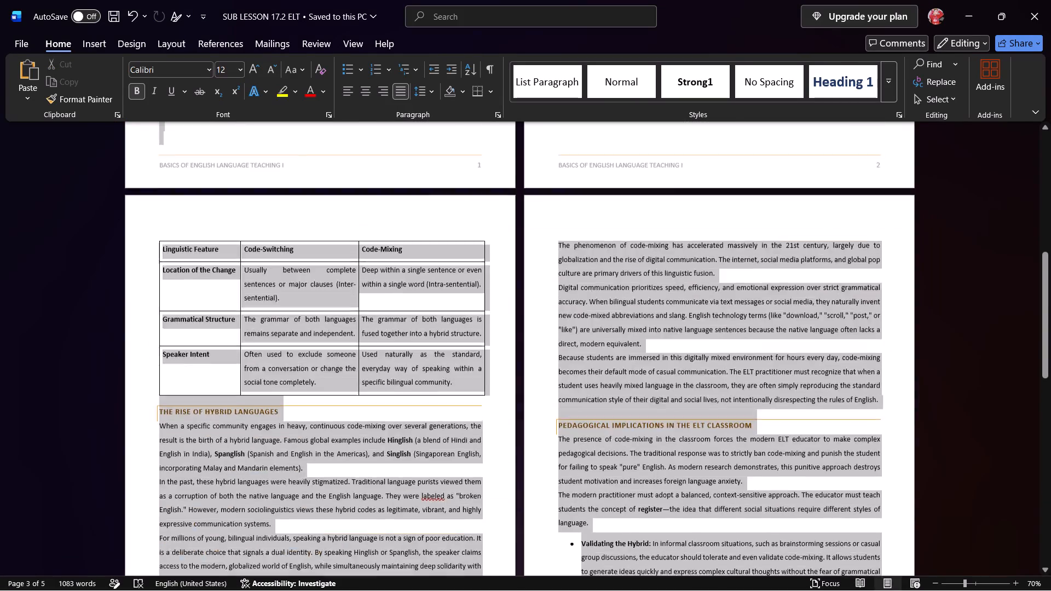
drag(519, 0, 669, 193)
key(ctrl+v)
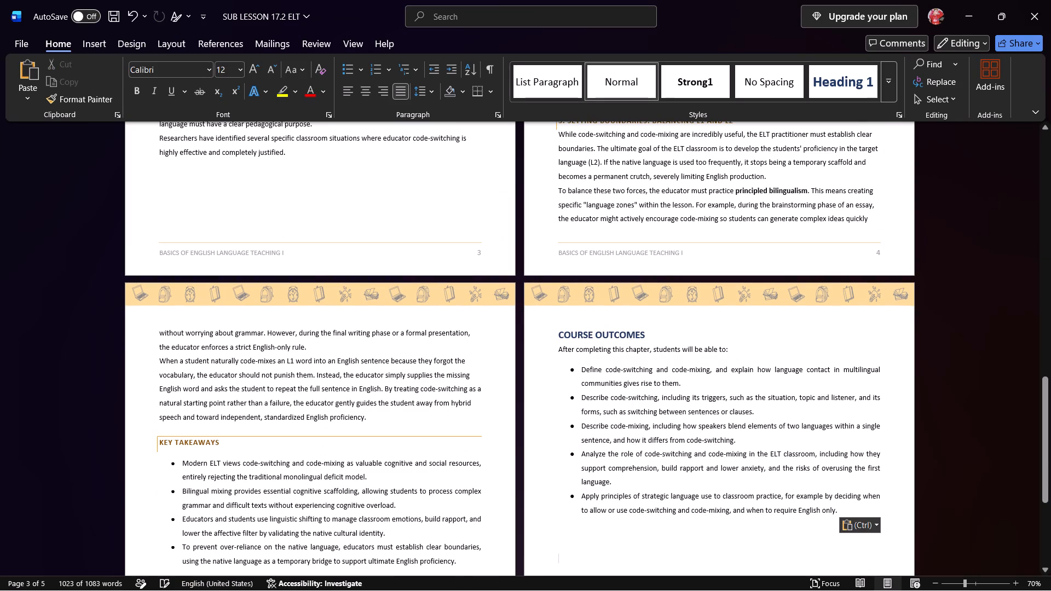
Delete the line "After completing this chapter, students will be able to:" under Course Outcomes.
triple_click(690, 349)
key(Delete)
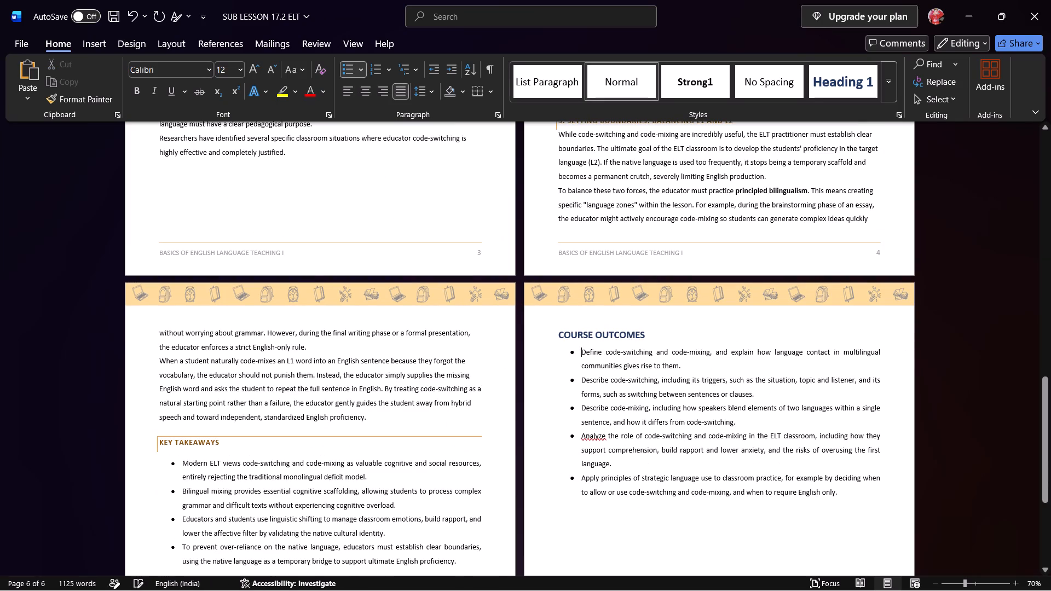
Apply the Heading 3 style to the Course Outcomes heading.
click(621, 333)
click(882, 87)
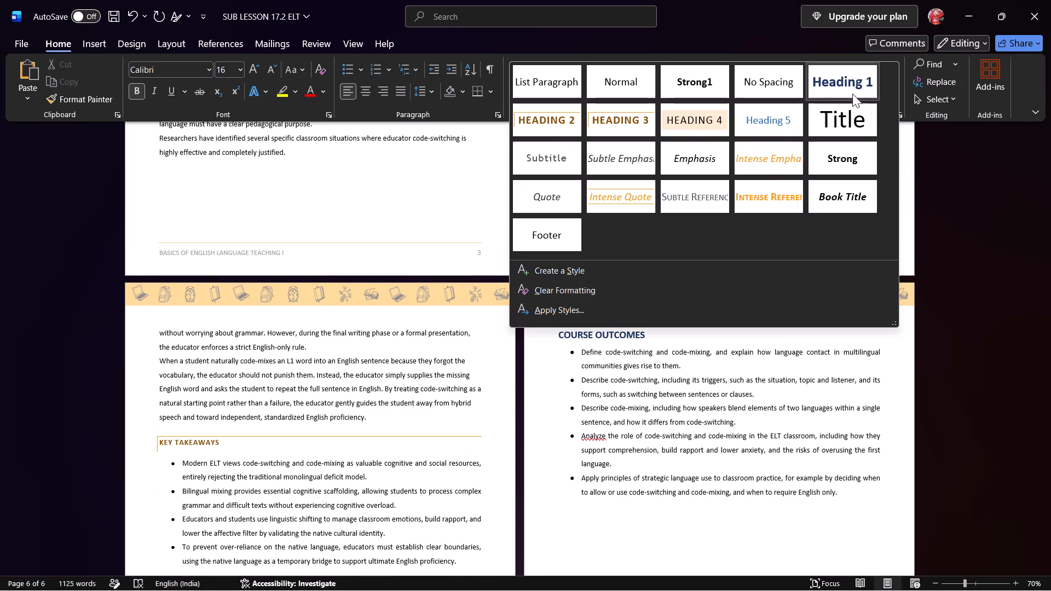
click(633, 120)
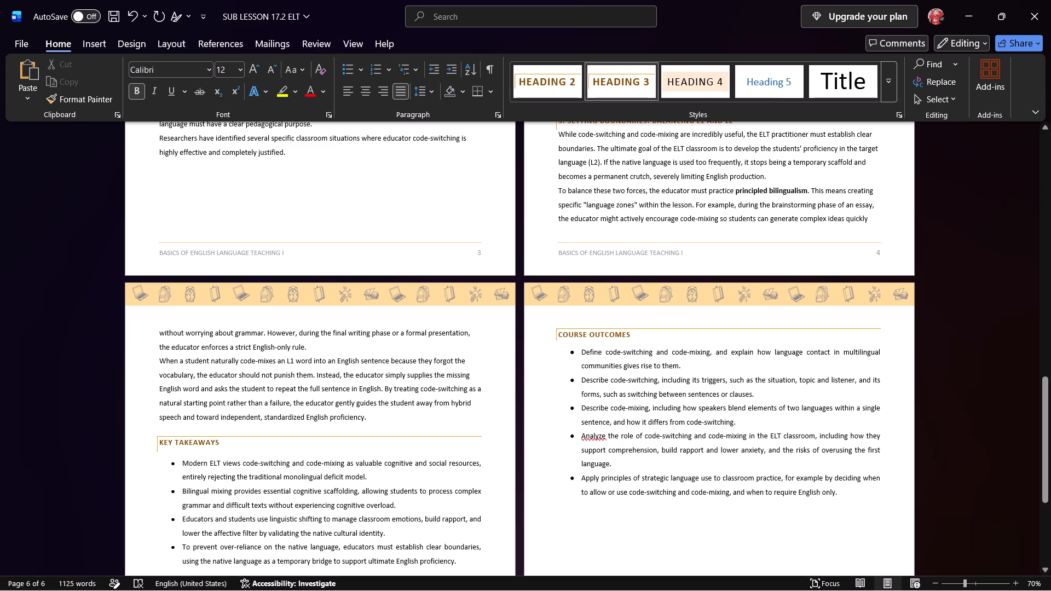
Copy the orange banner formatting of the SUB LESSON 12.1 title in document 1.2 onto the two-line SUB LESSON 17.3 title with Format Painter.
drag(1043, 457, 1044, 211)
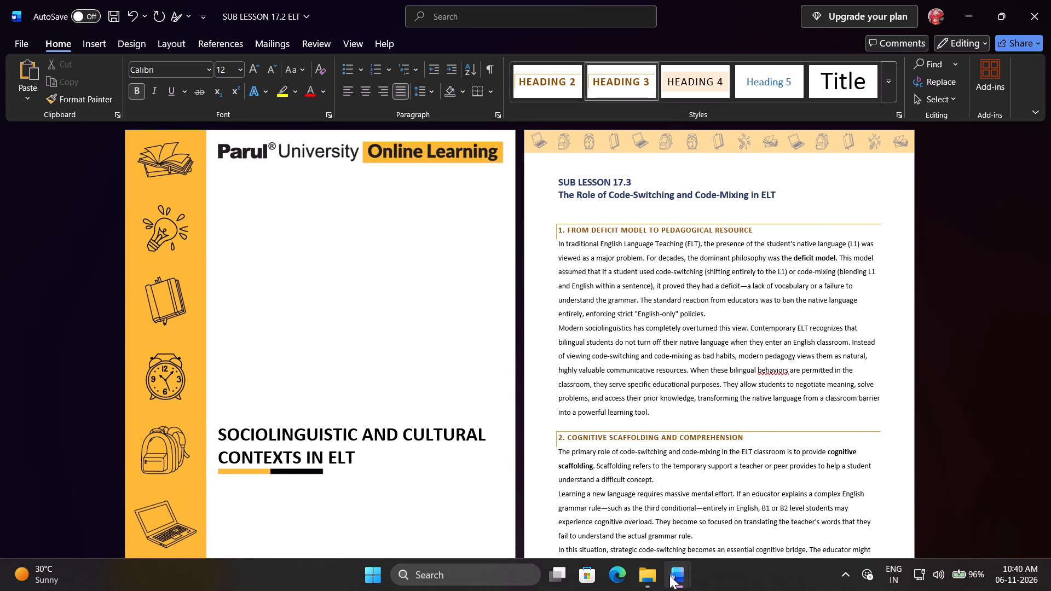
click(574, 532)
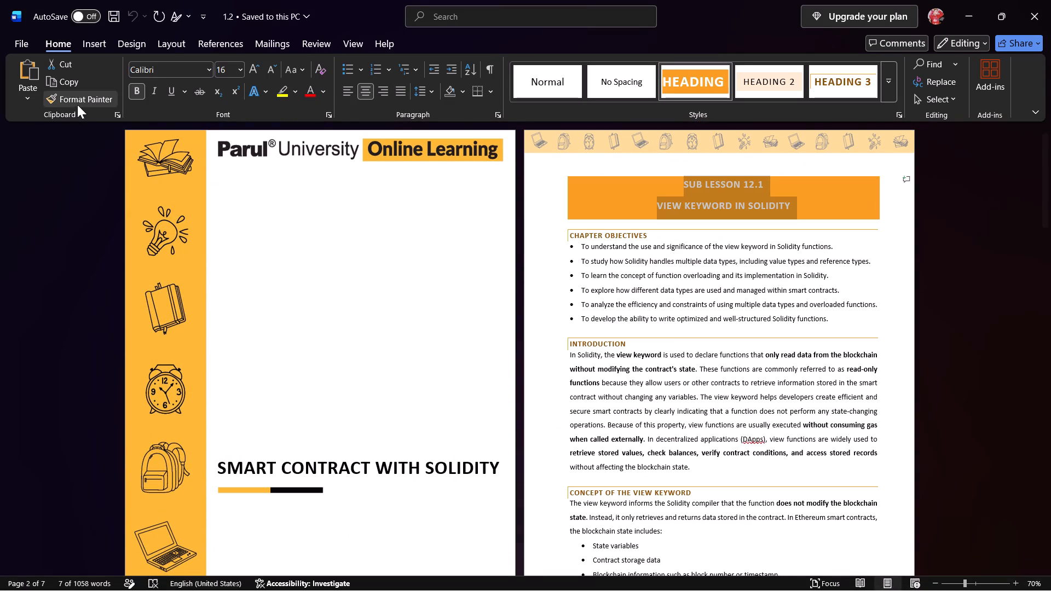
click(77, 105)
click(94, 101)
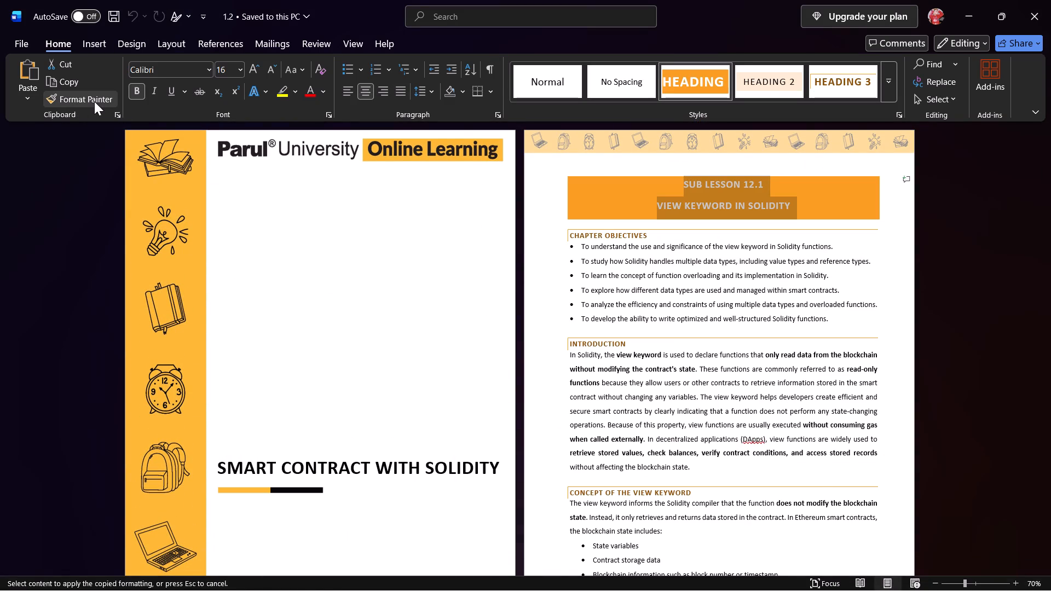
key(alt+Tab)
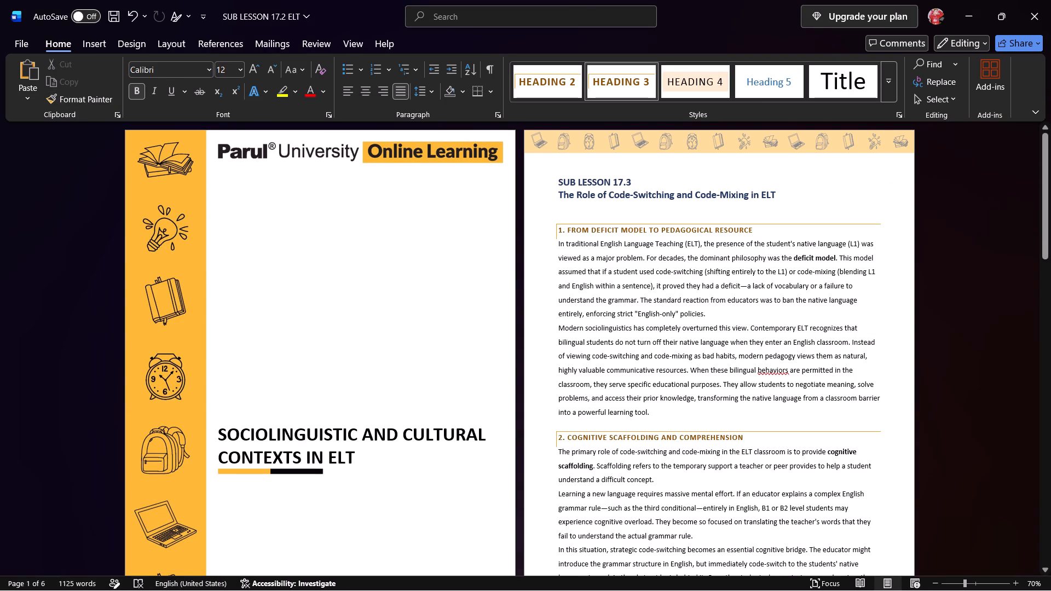
key(alt+Tab)
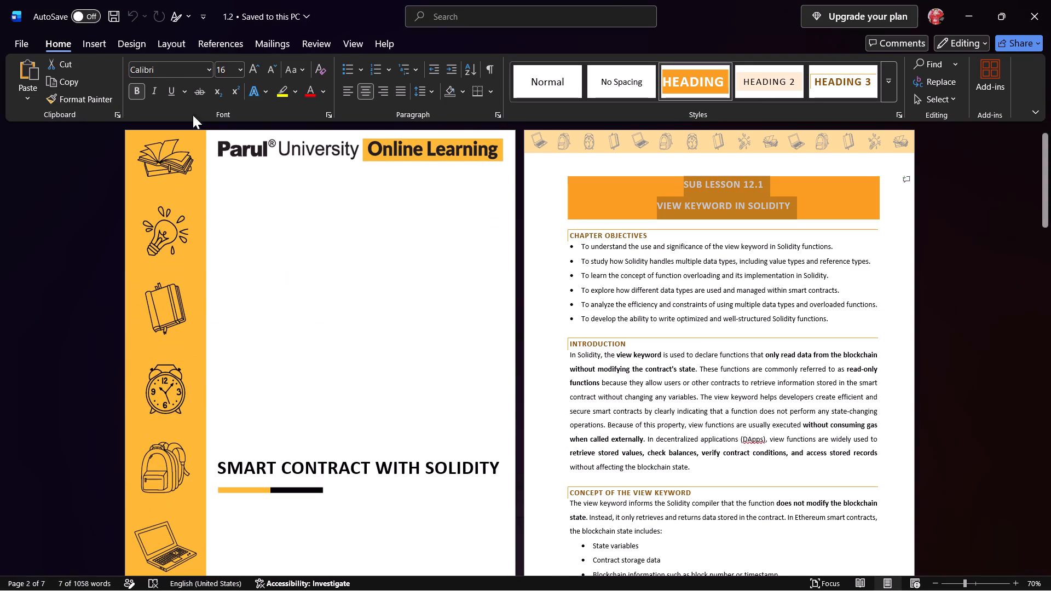
click(73, 101)
key(alt+Tab)
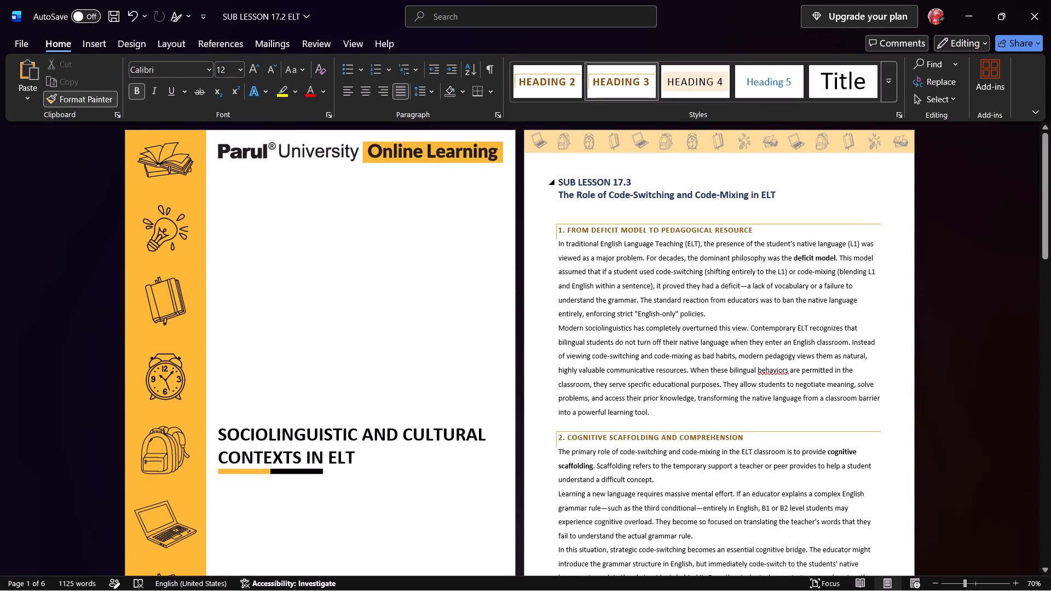
drag(792, 195, 556, 173)
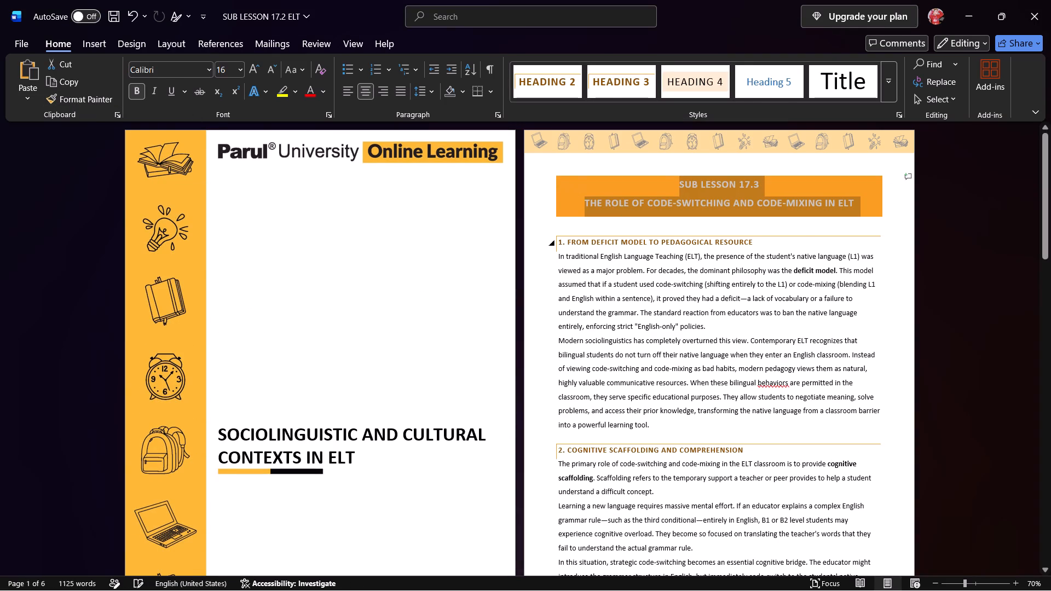
Delete the empty line between the SUB LESSON 17.3 title banner and the first section heading.
click(564, 229)
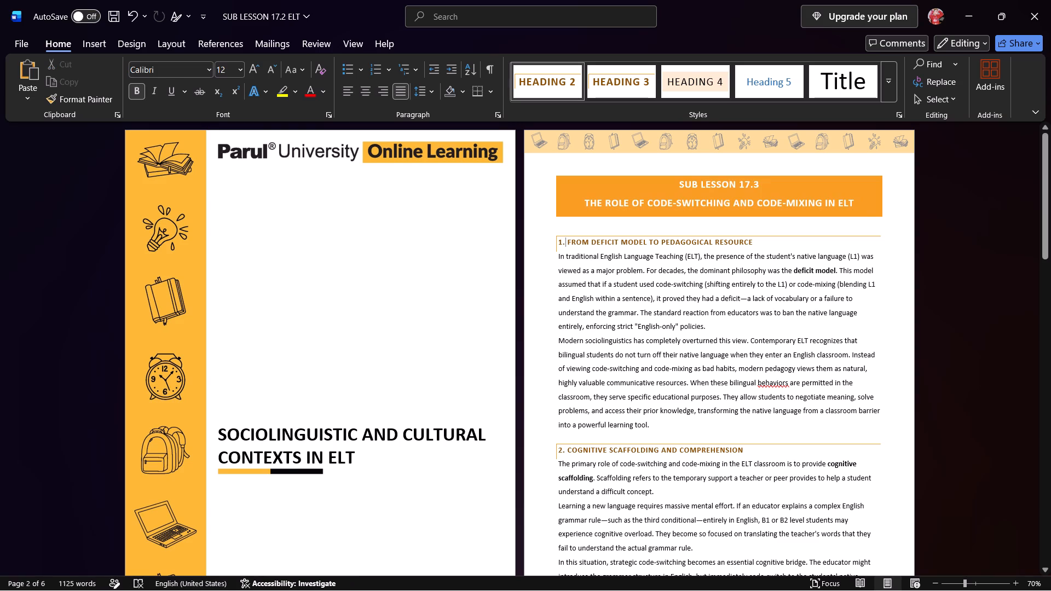
click(581, 224)
key(Delete)
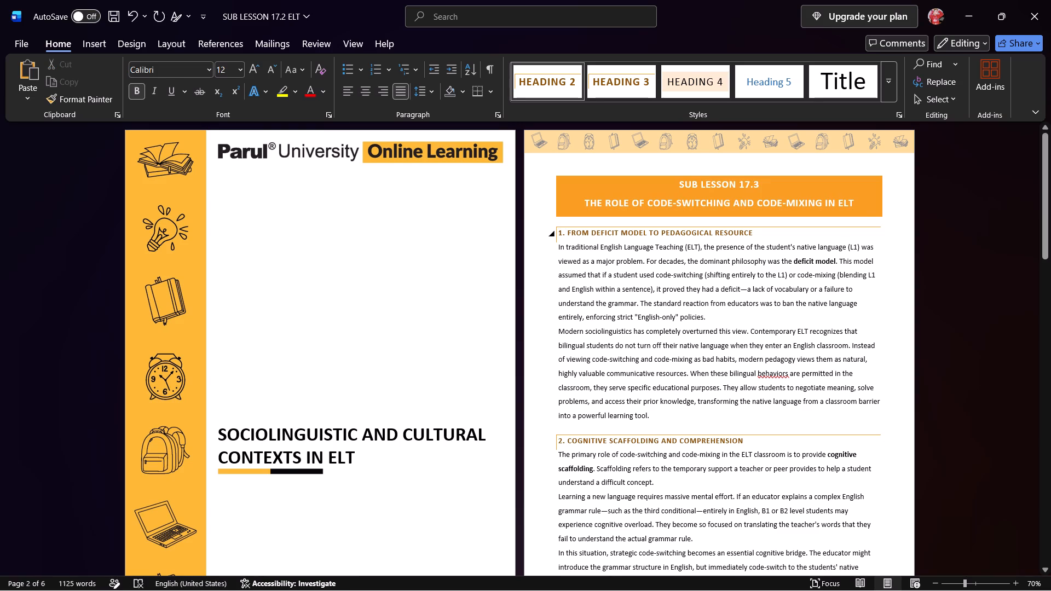
Remove the numbers 1. and 2. from the From Deficit Model to Pedagogical Resource and Cognitive Scaffolding and Comprehension headings.
key(Delete)
key(Delete)
key(Delete)
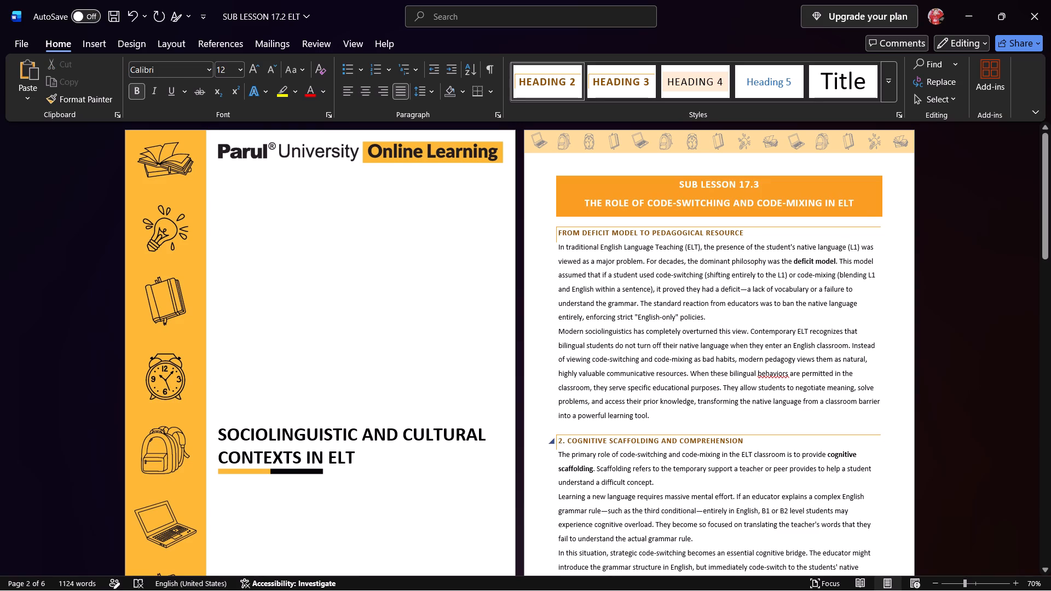
click(558, 438)
key(Delete)
key(Delete)
key(Delete)
Remove the numbers 3. and 4. from the Affective Support and Classroom Dynamics and Strategic Code-Switching by the Educator headings.
scroll(628, 403, down, 7)
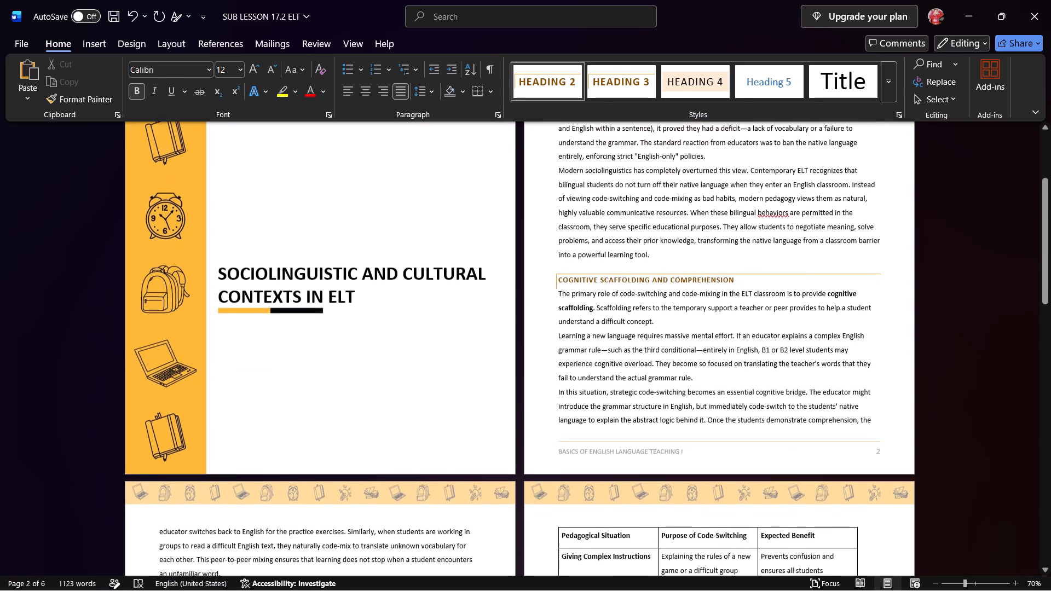
scroll(621, 379, down, 6)
scroll(493, 395, down, 6)
click(159, 322)
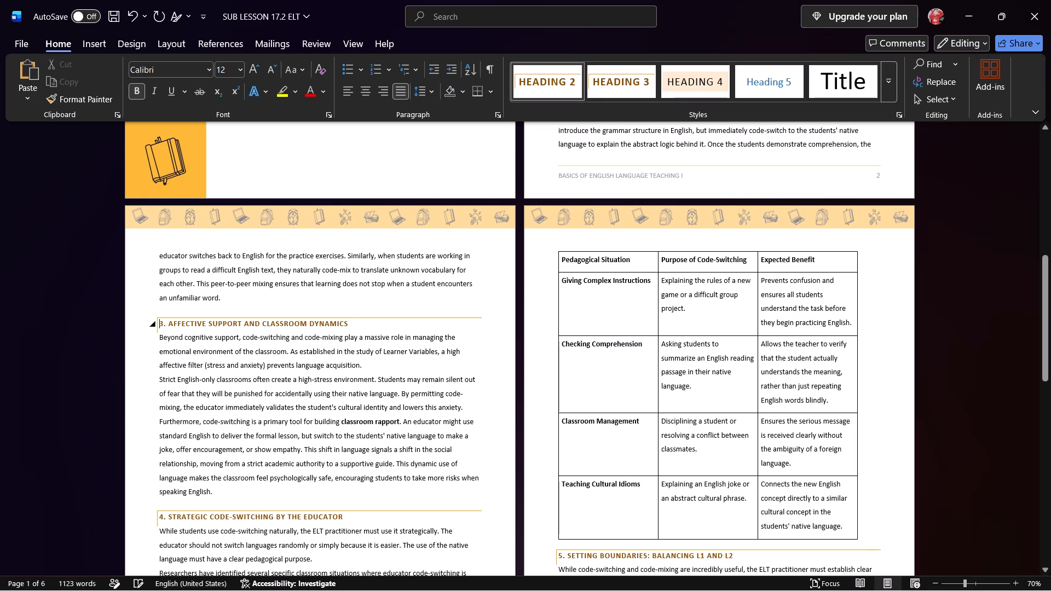
key(Delete)
key(Delete)
key(Delete)
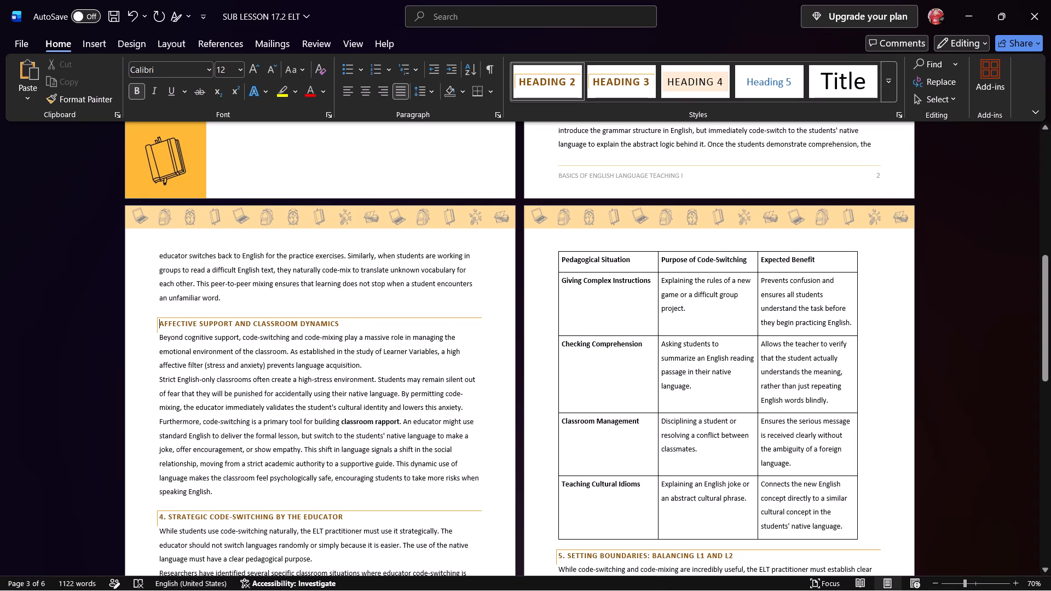
click(160, 514)
key(Delete)
key(Delete)
key(Delete)
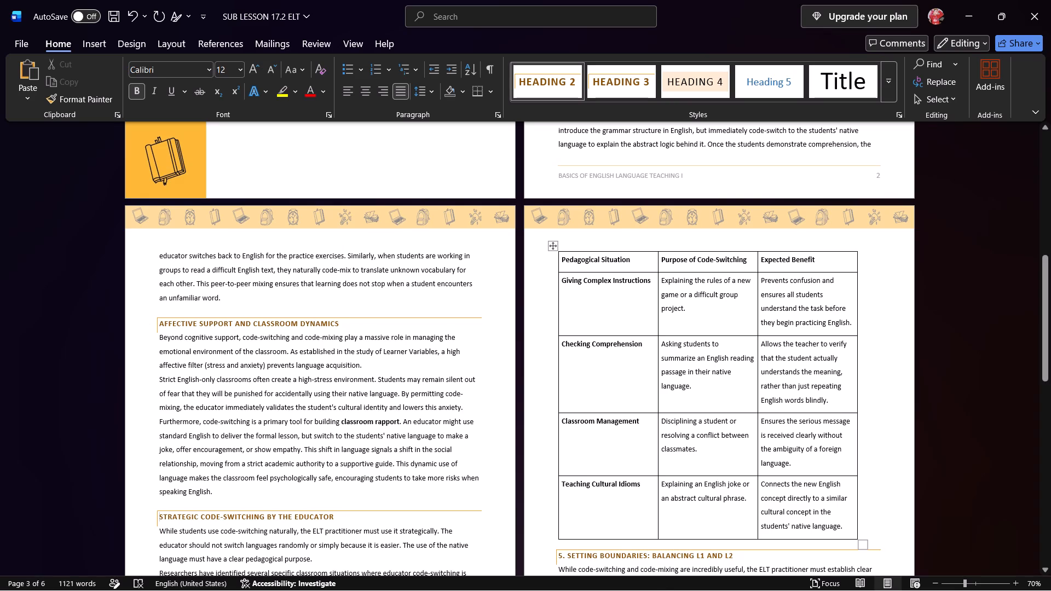
Widen the Expected Benefit column of the Pedagogical Situation table so the table reaches the text's outer margin.
drag(857, 444, 882, 444)
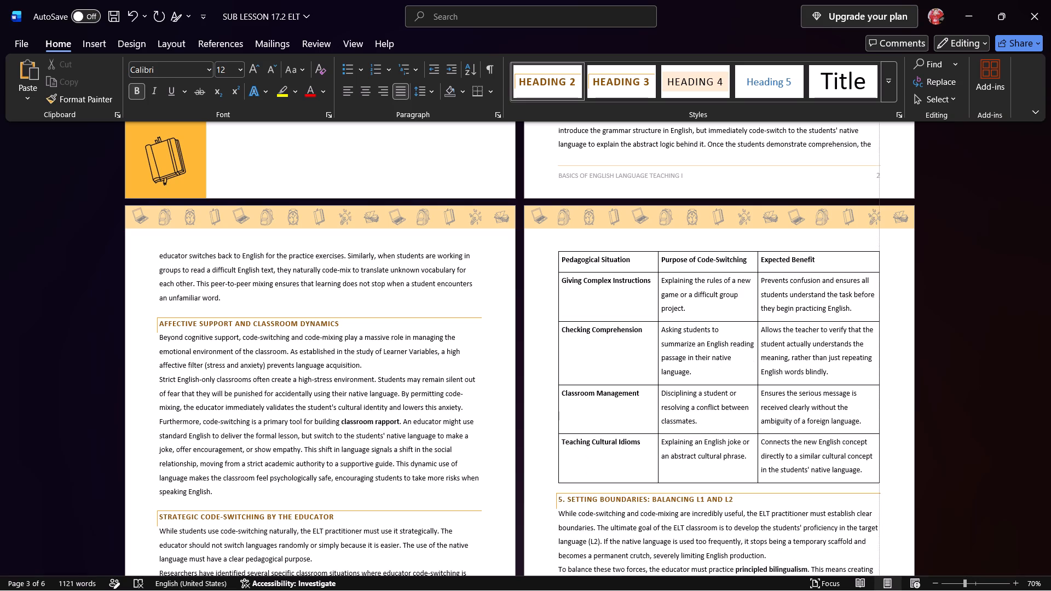
drag(882, 444, 883, 444)
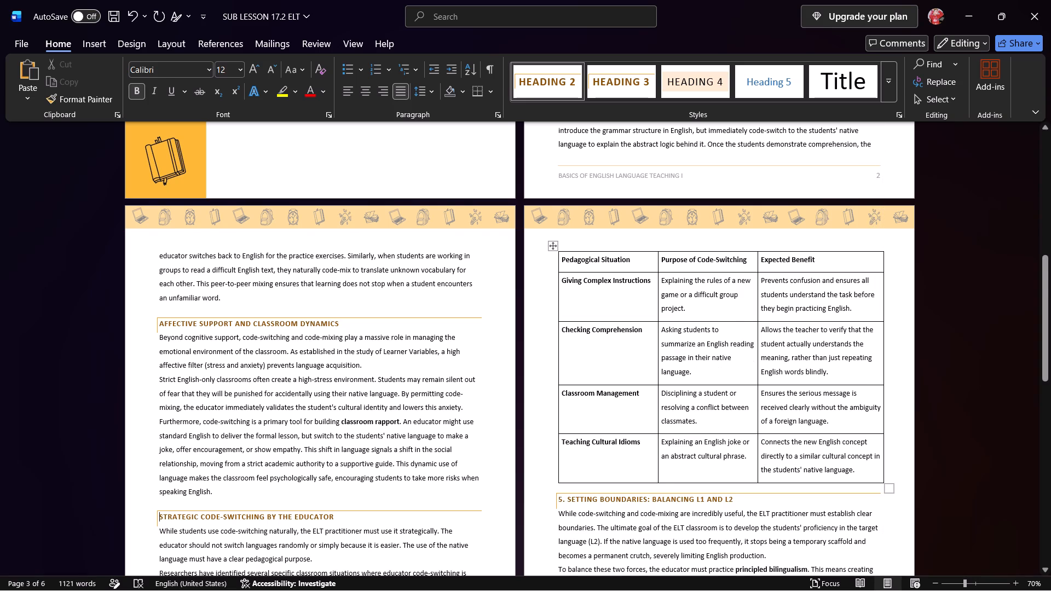
Remove the number 5. from the Setting Boundaries: Balancing L1 and L2 heading.
scroll(594, 423, down, 9)
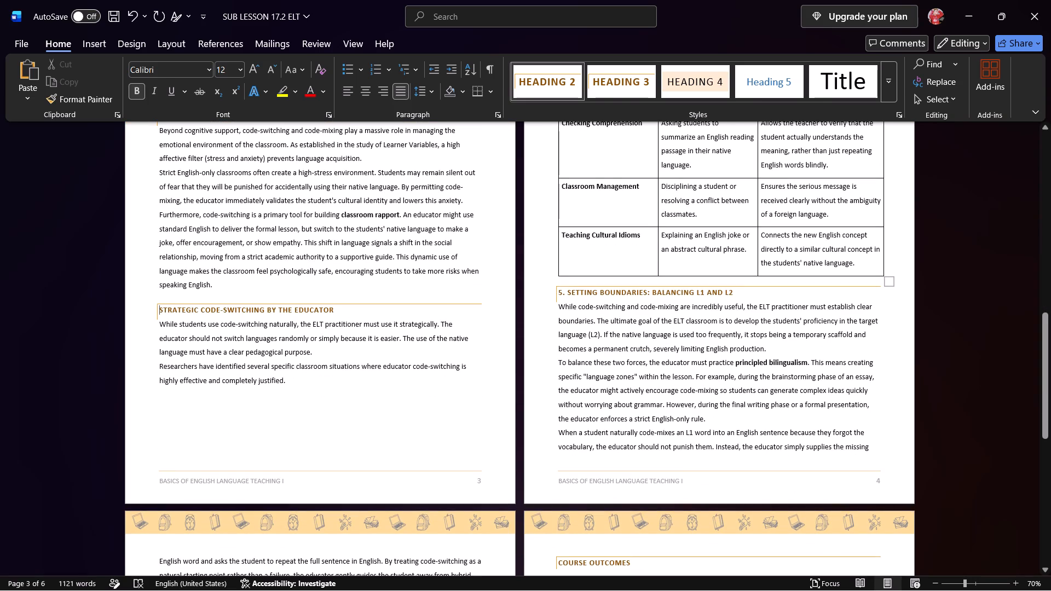
click(558, 292)
key(Delete)
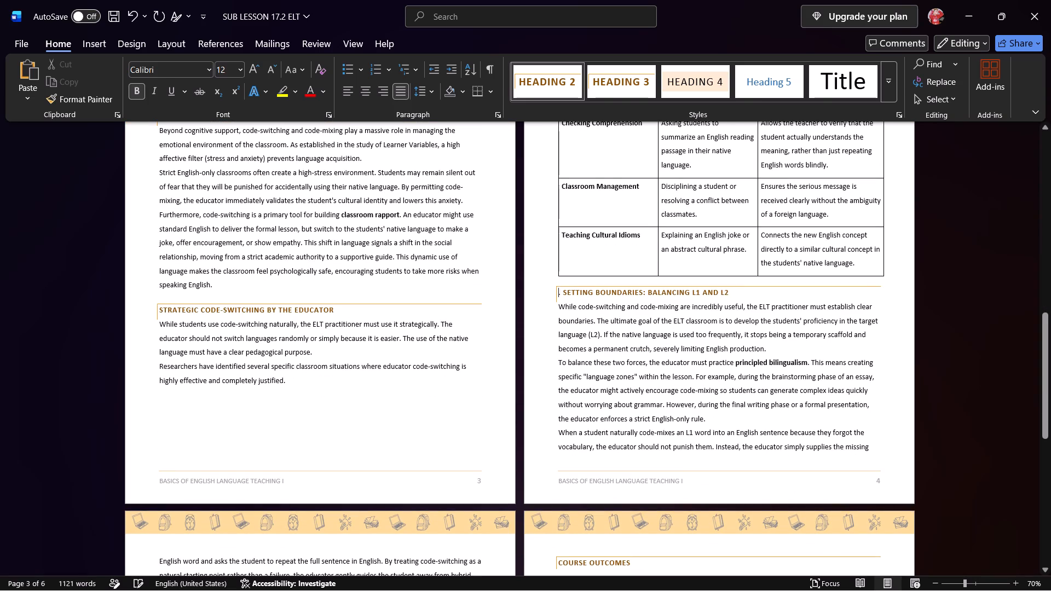
key(Delete)
key(Delete)
Check the remaining pages, and save the document in the Downloads folder as SUB LESSON 17.3 ELT.
scroll(439, 397, down, 6)
scroll(399, 377, down, 5)
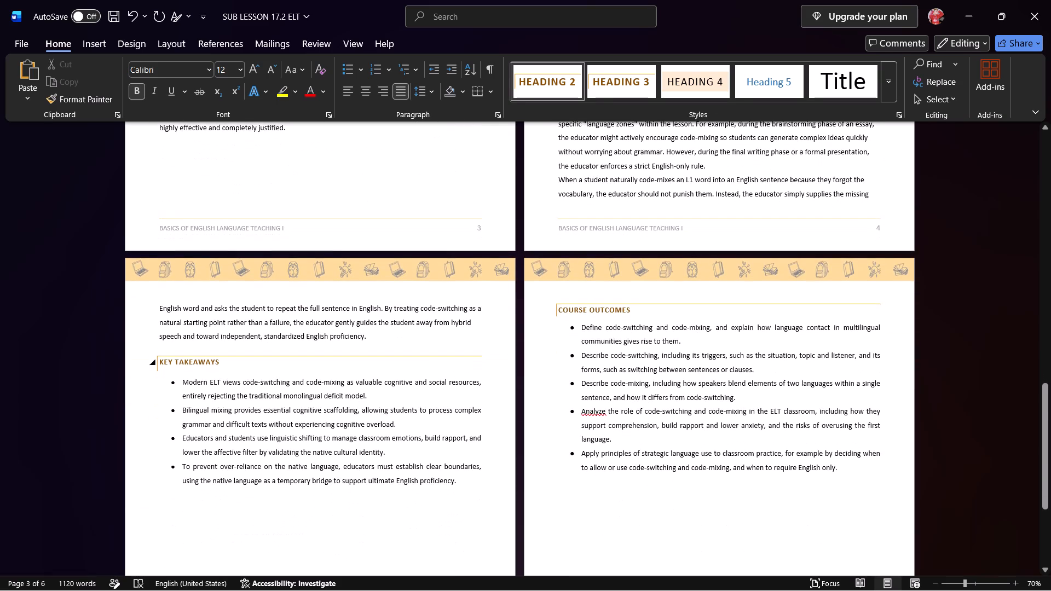
scroll(608, 387, down, 5)
scroll(516, 373, down, 10)
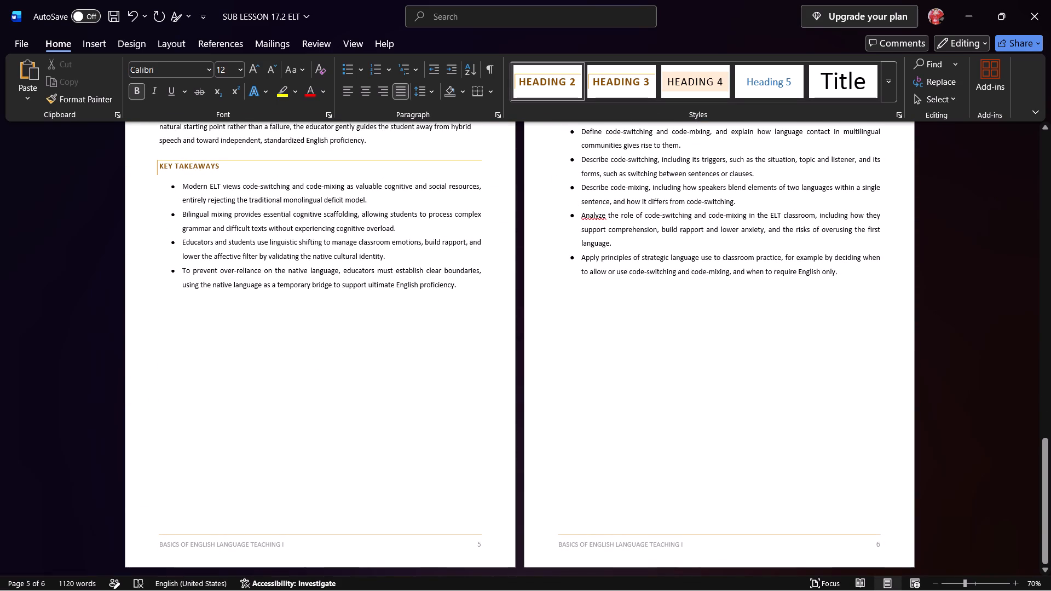
drag(1042, 493, 1050, 172)
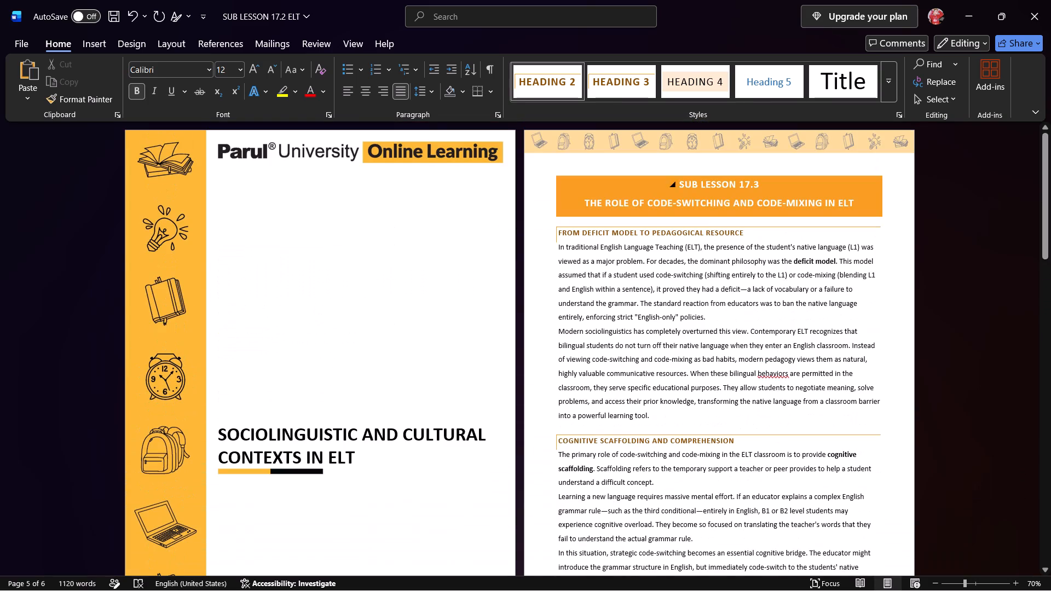
click(7, 40)
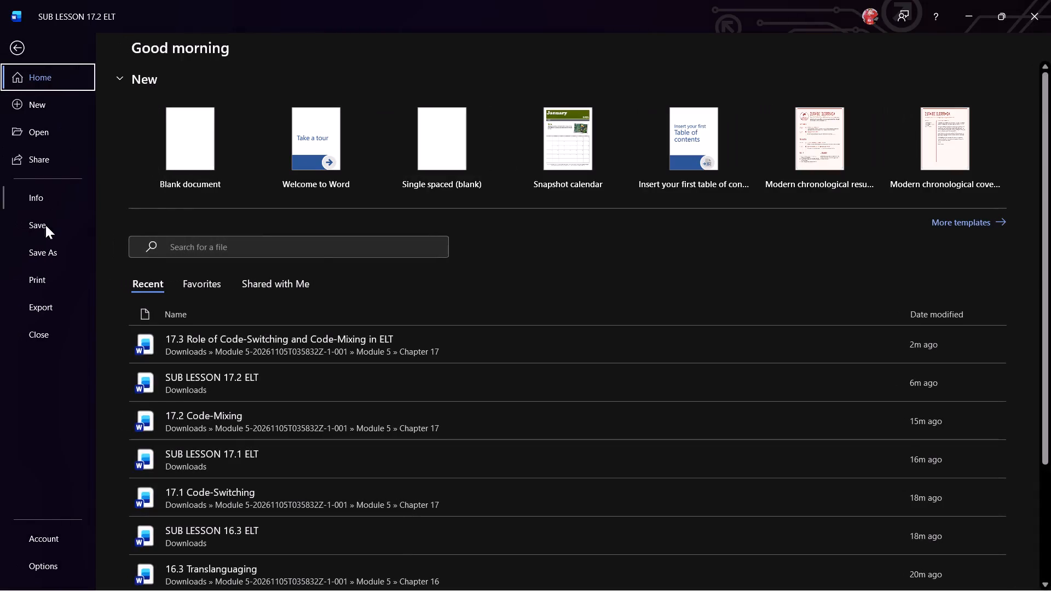
click(45, 251)
click(437, 187)
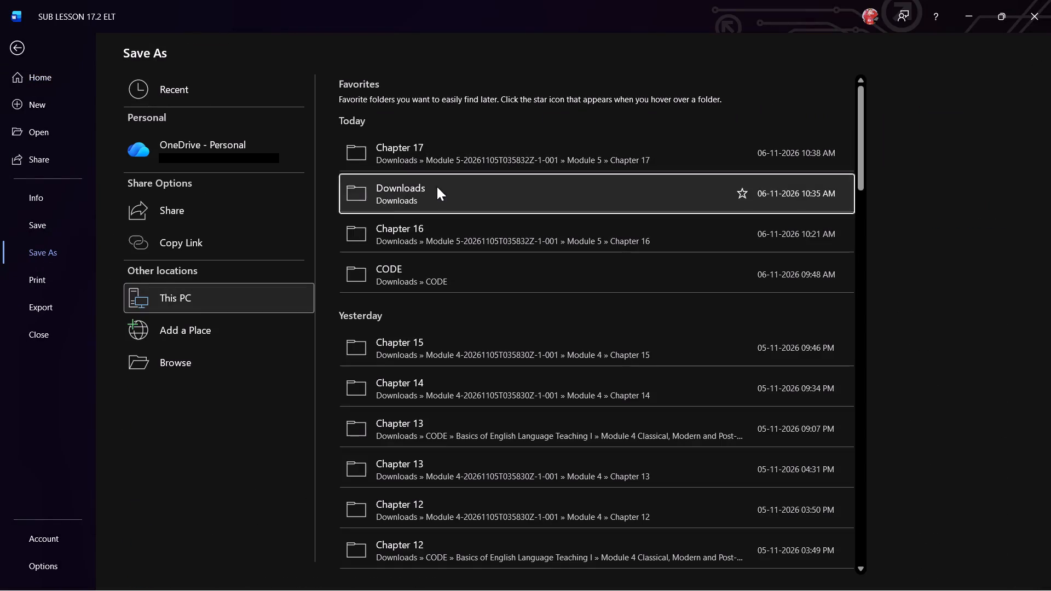
click(156, 229)
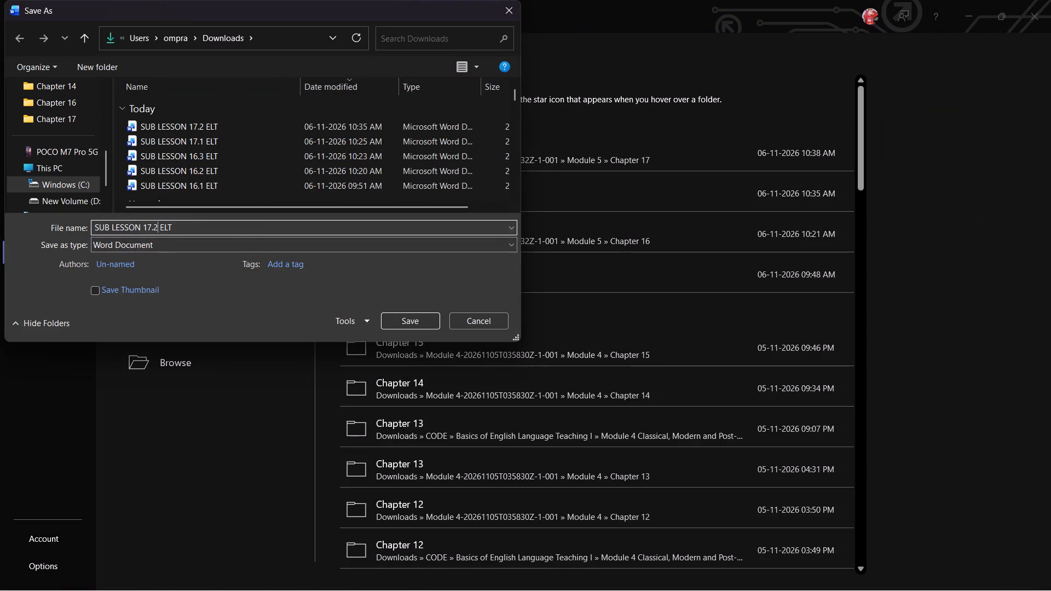
key(BackSpace)
key(3)
click(400, 322)
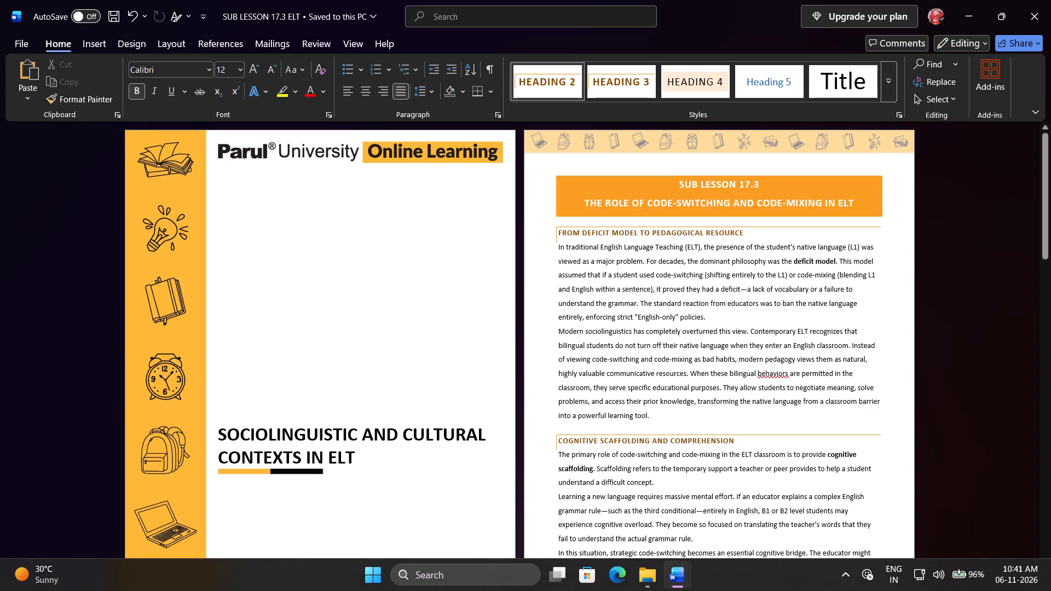
In File Explorer, copy SUB LESSON 17.3 ELT from Downloads into the course's Module 5 Chapter 17 folder.
click(652, 573)
click(386, 10)
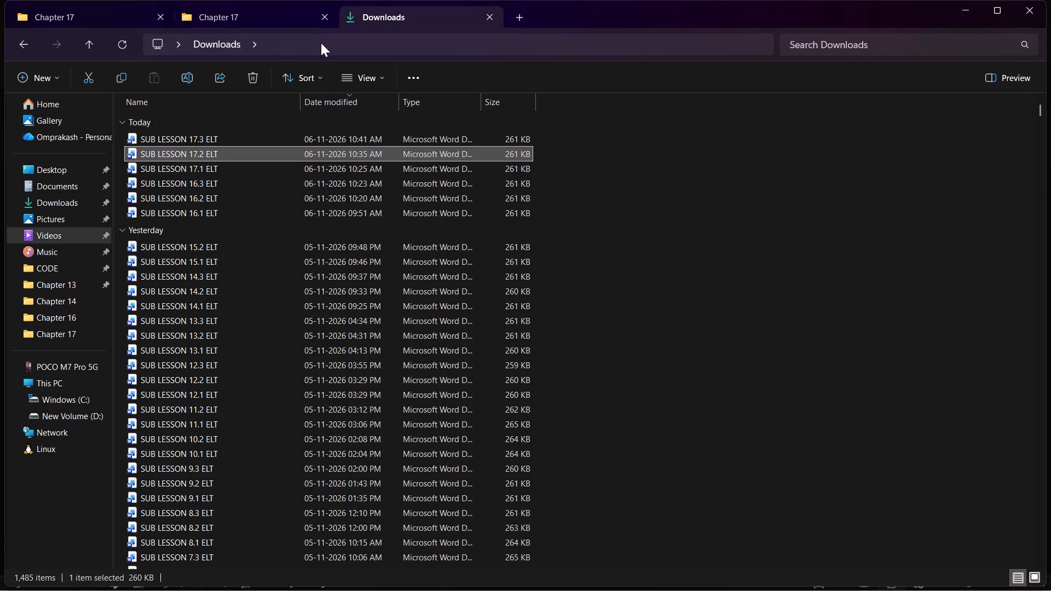
click(192, 137)
click(122, 79)
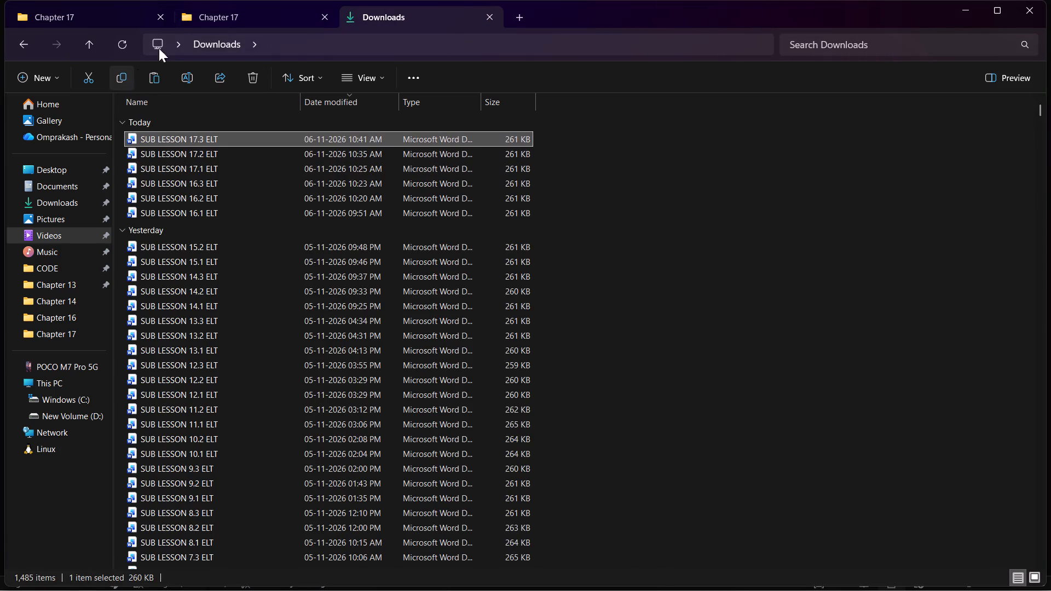
click(211, 15)
click(158, 73)
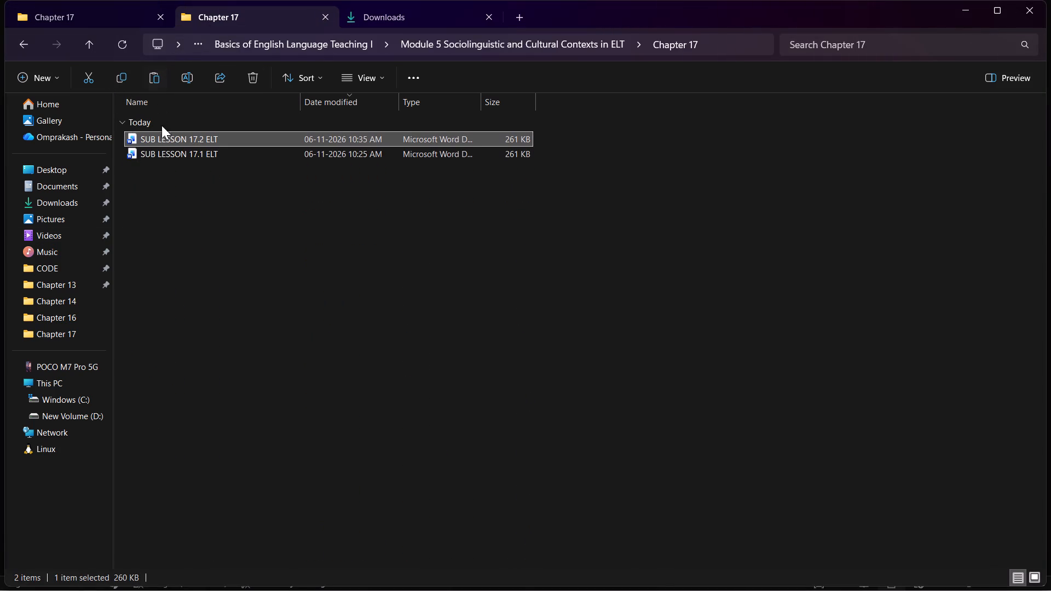
click(243, 237)
Open the Chapter 18 folder of the downloaded Module 5 source files.
click(96, 16)
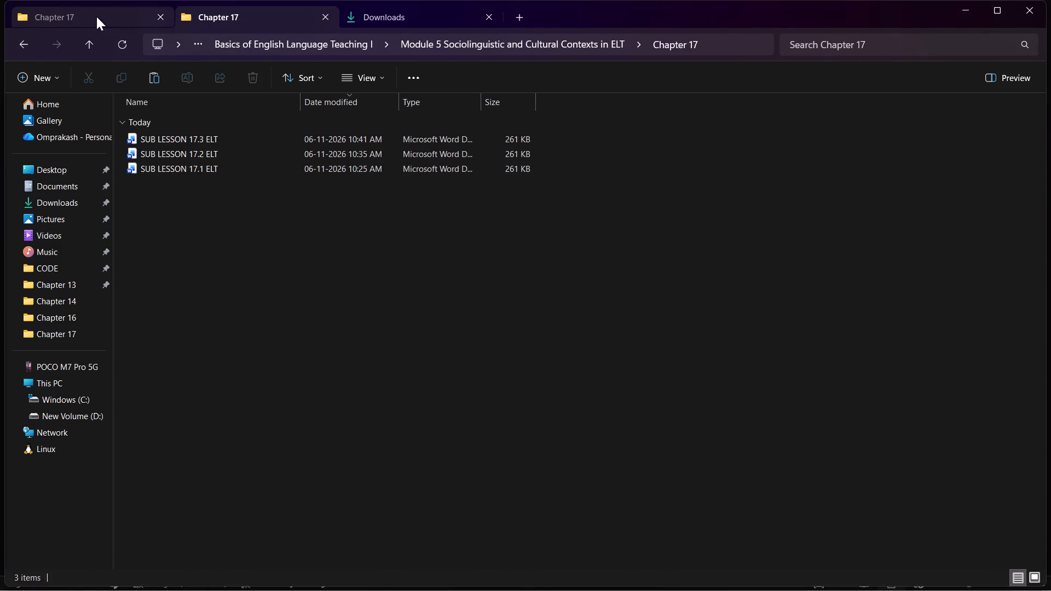
click(21, 44)
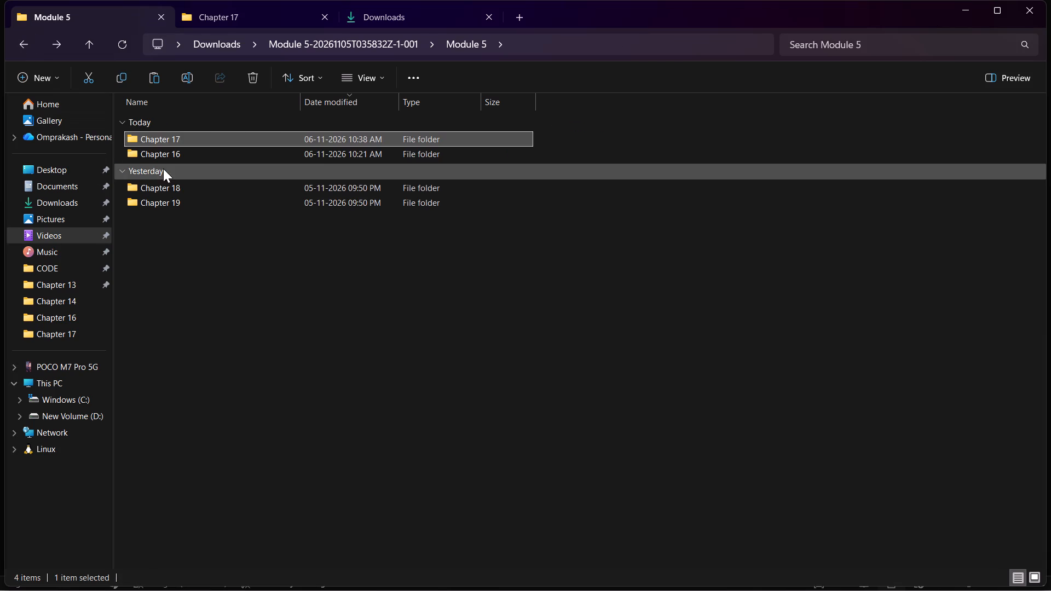
double_click(181, 188)
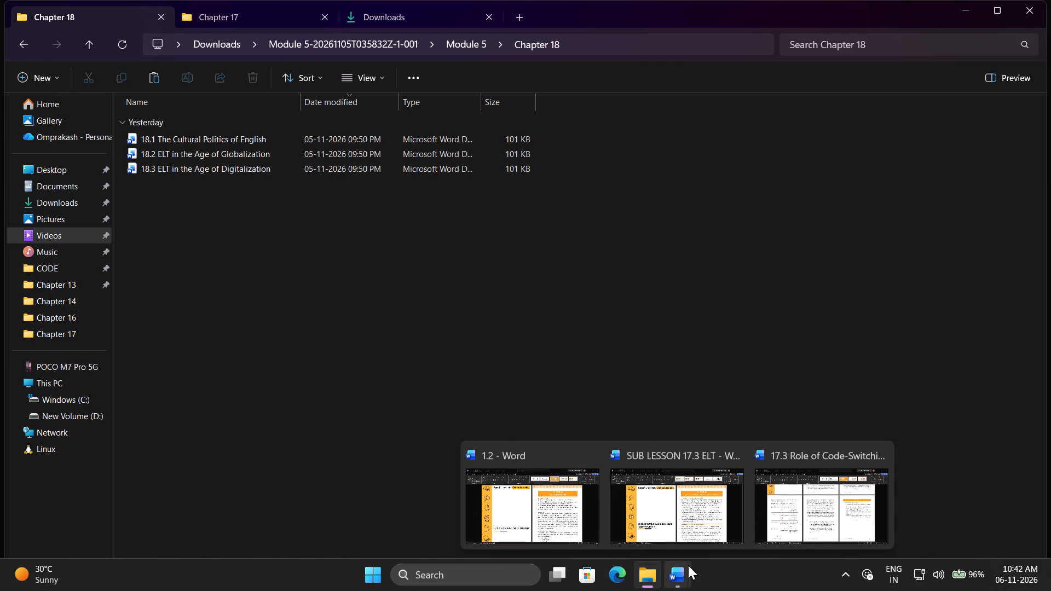
Close the source document 17.3 Role of Code-Switching and Code-Mixing in ELT in Word.
click(798, 523)
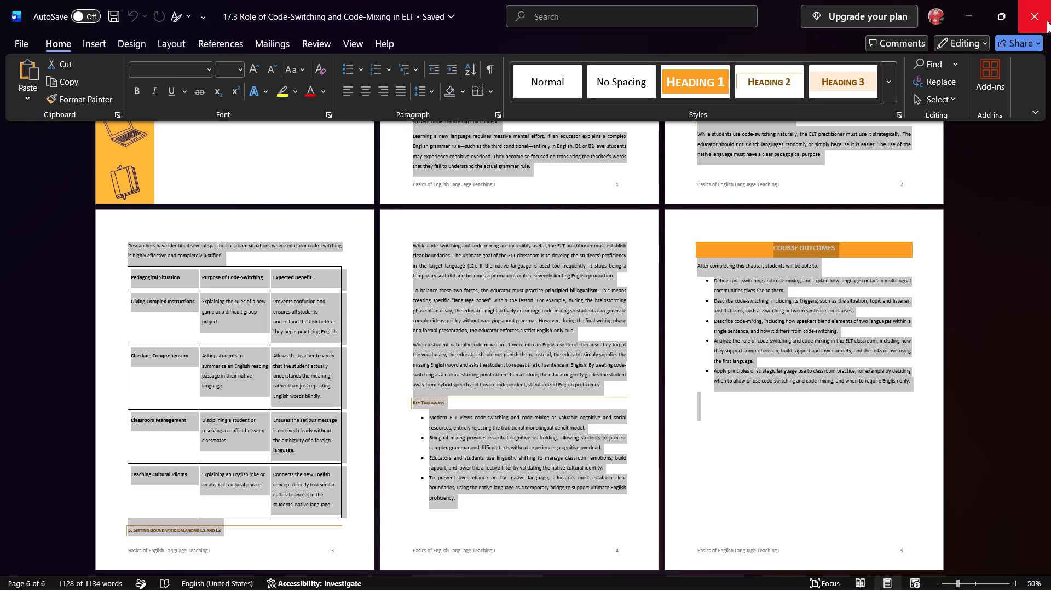
click(1047, 20)
Open 18.1 The Cultural Politics of English for editing and copy its lesson content from the Sub Lesson 18.1 title to the end.
double_click(209, 135)
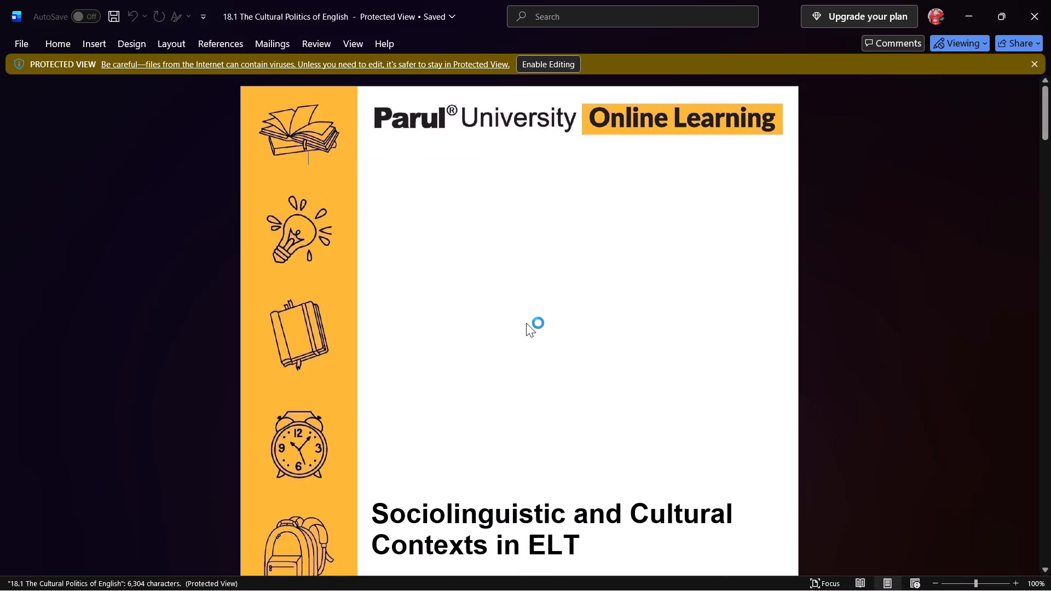
click(548, 63)
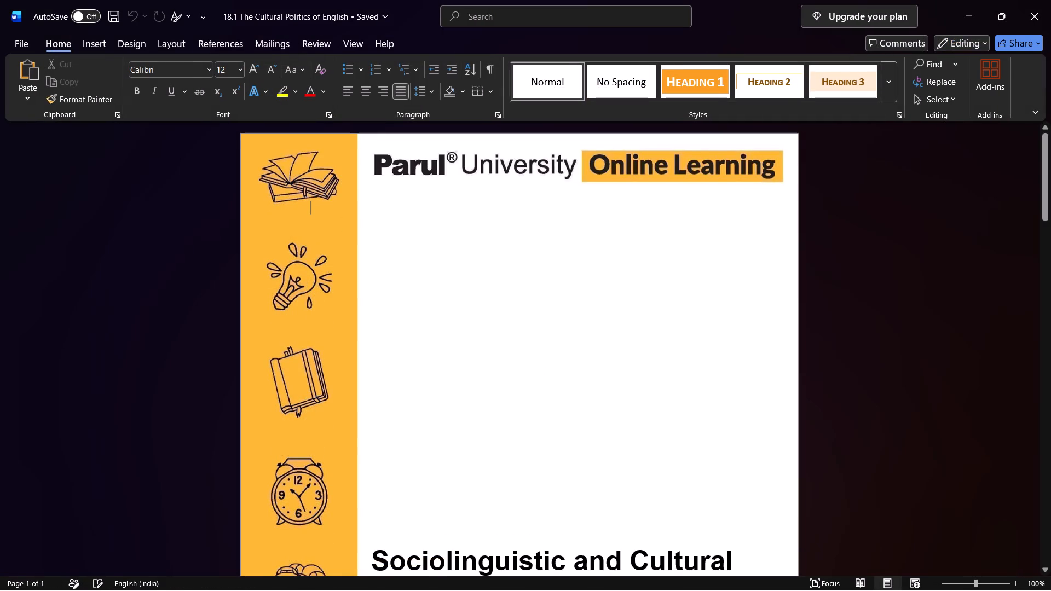
scroll(510, 461, down, 1)
ctrl+scroll(510, 457, down, 6)
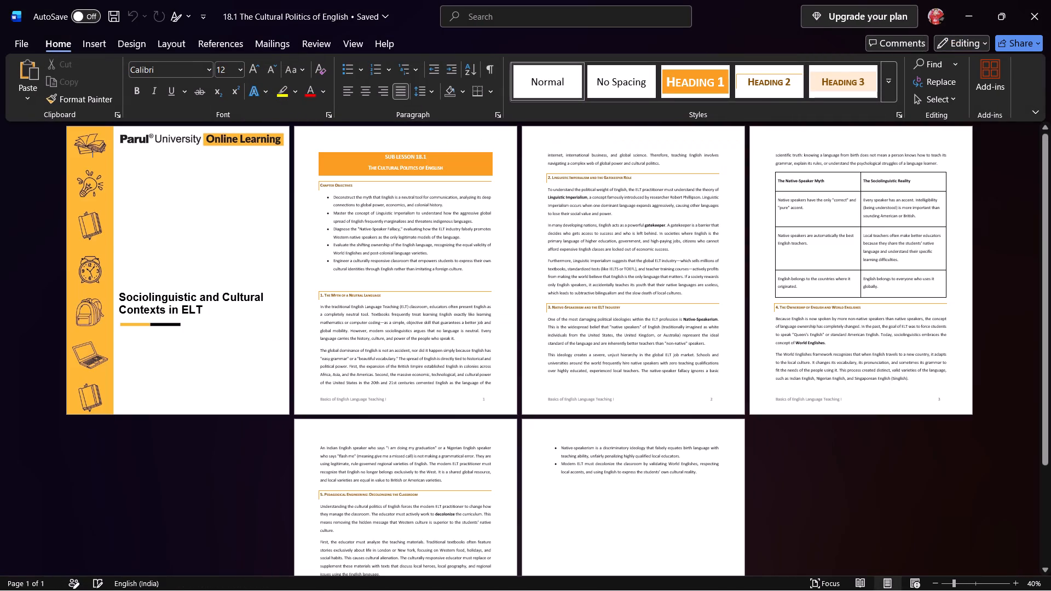
drag(382, 157, 747, 541)
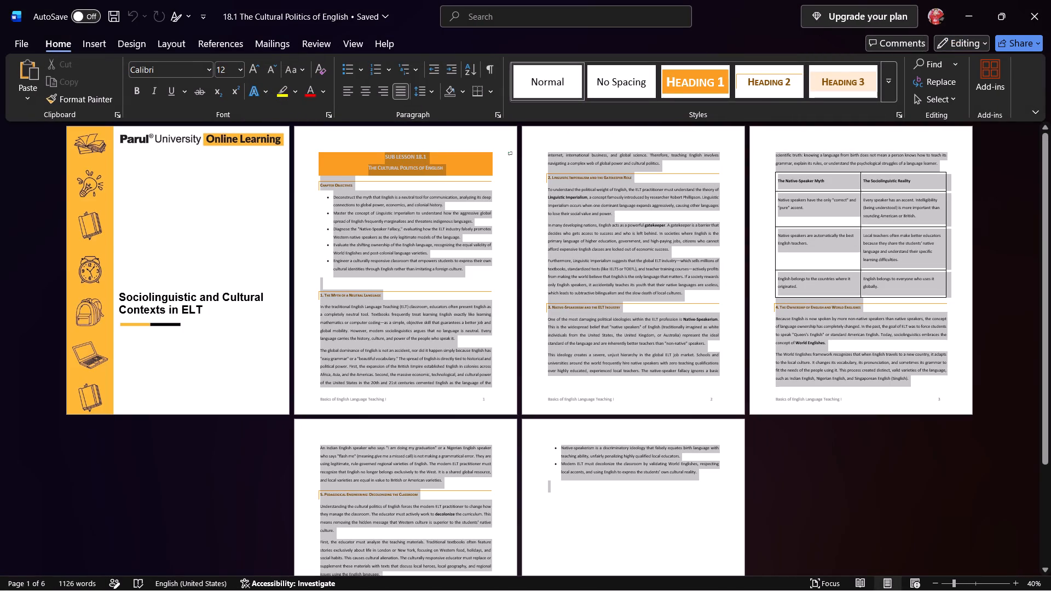
drag(747, 541, 748, 542)
key(ctrl+c)
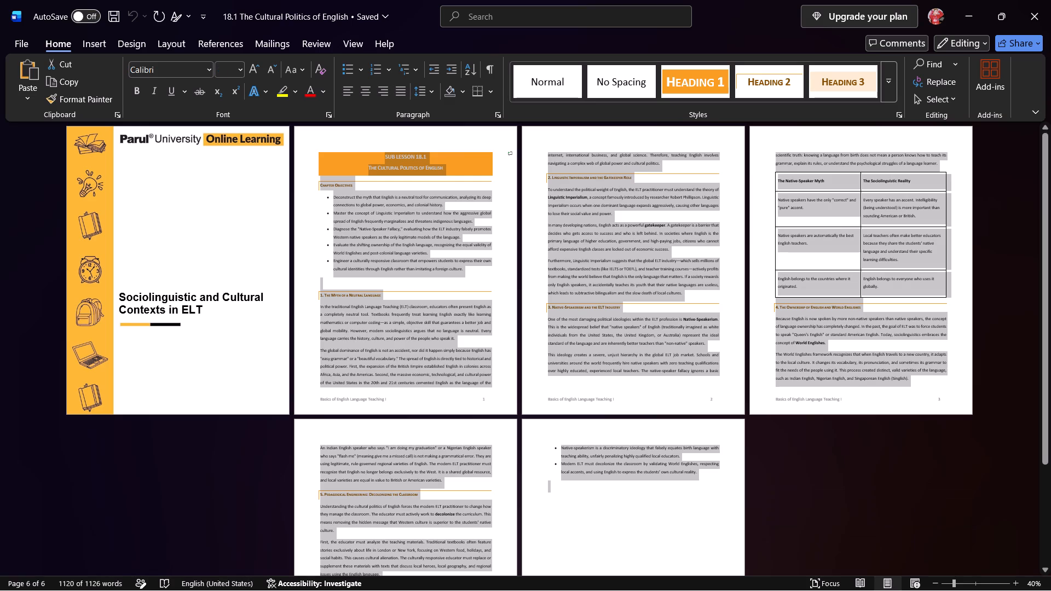
Replace all lesson content after the cover page in the open SUB LESSON 17.3 ELT document with the copied 18.1 content.
key(alt+Tab)
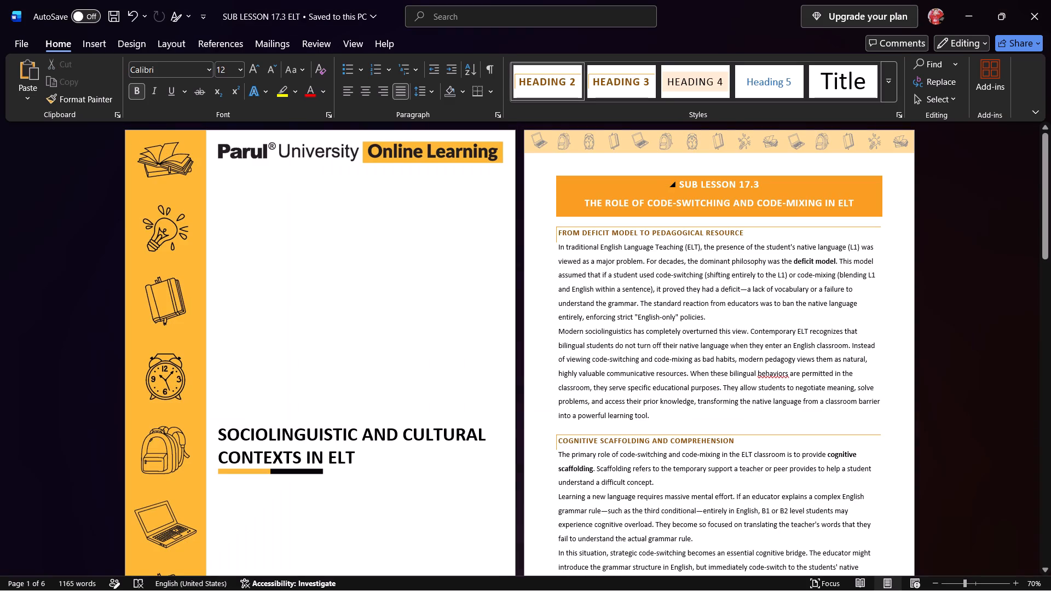
drag(680, 182, 977, 590)
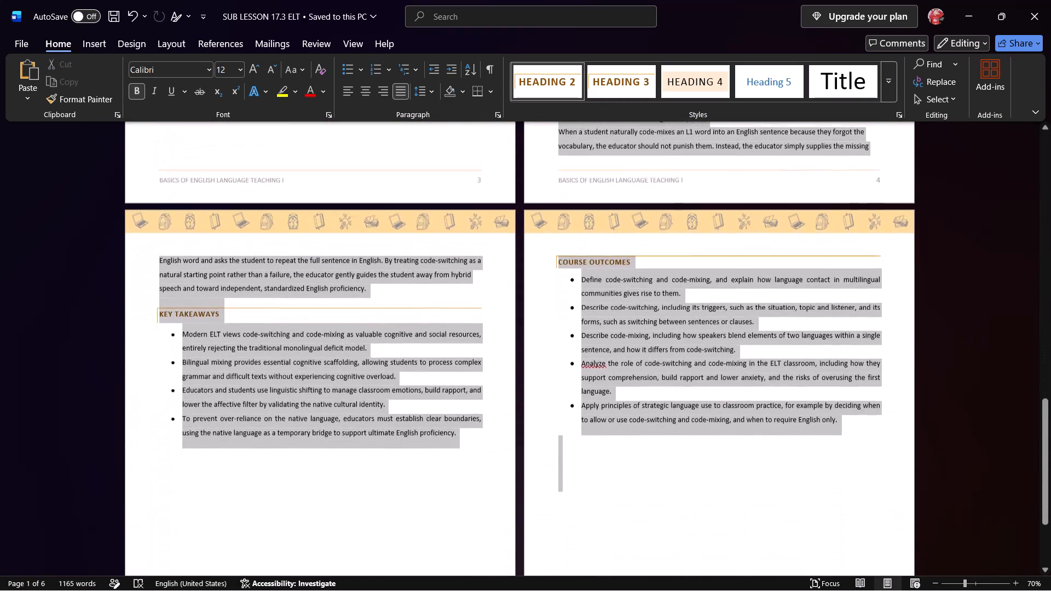
drag(977, 590, 977, 585)
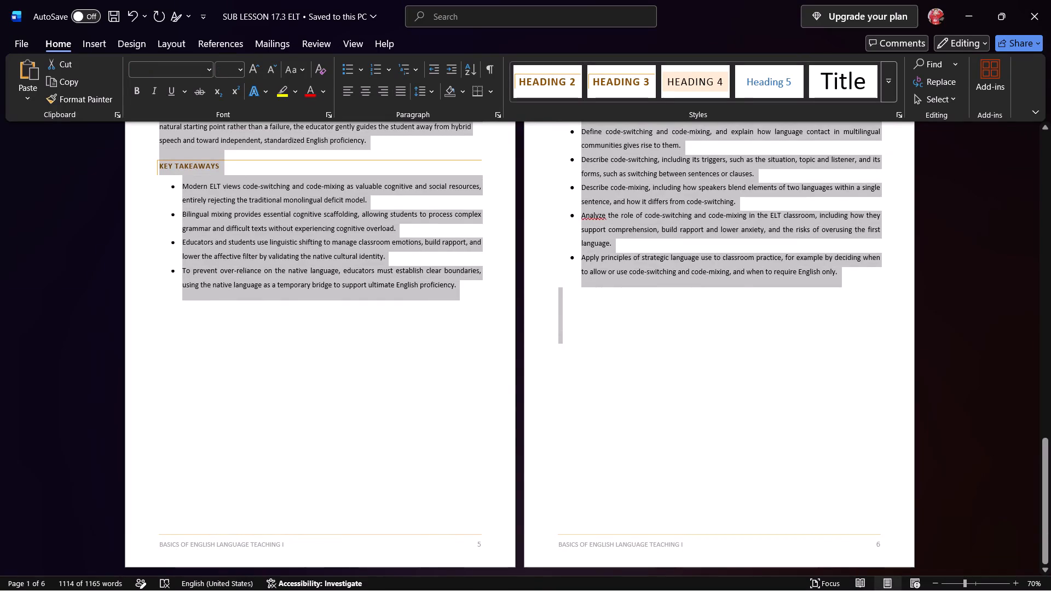
key(ctrl+v)
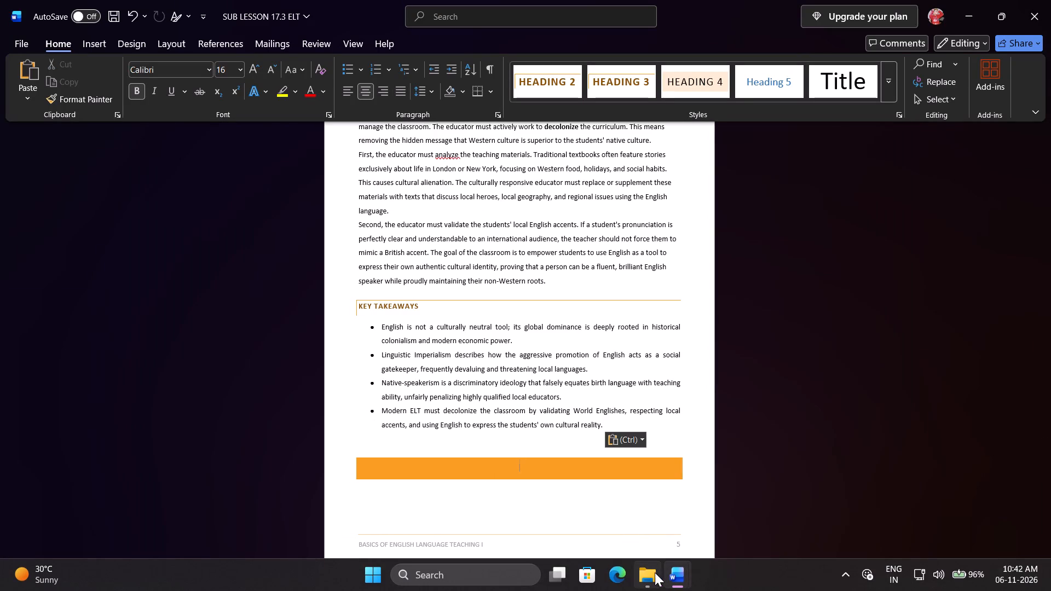
Open the SUB LESSON 17.3 ELT copy stored in the course's Chapter 17 folder.
click(630, 511)
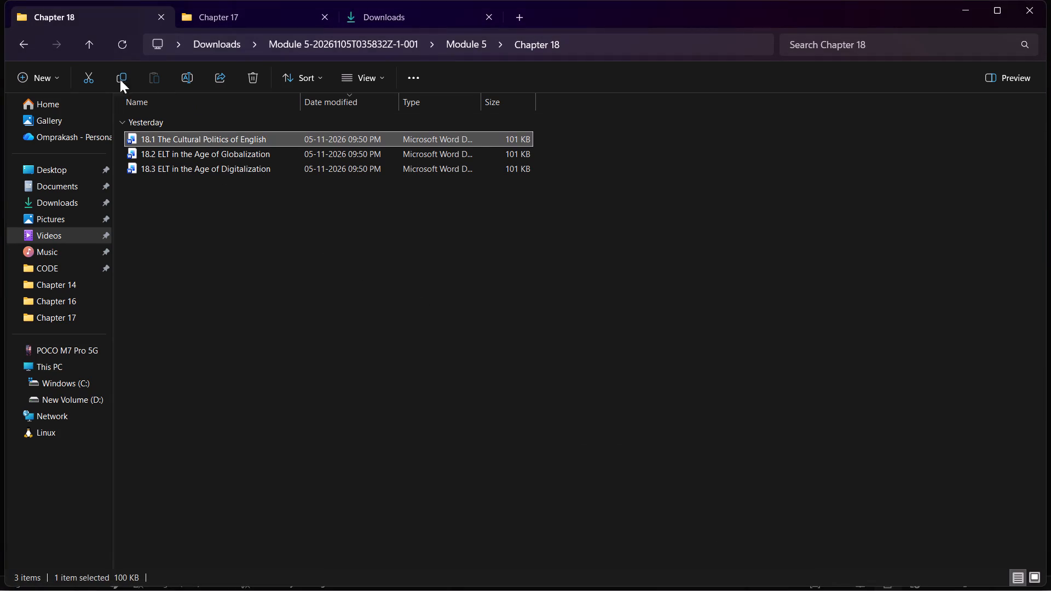
click(263, 16)
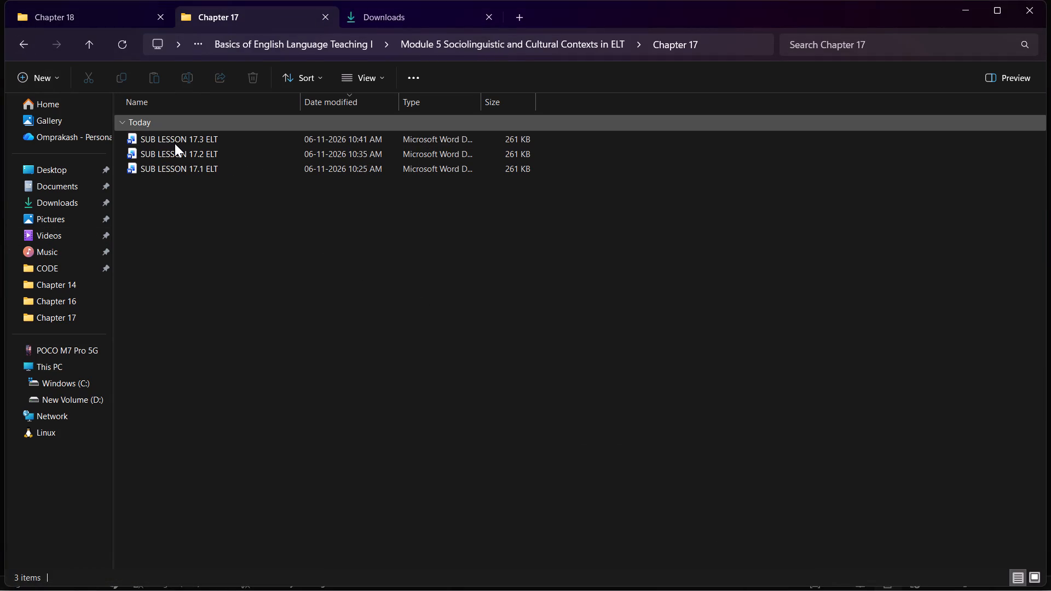
double_click(175, 143)
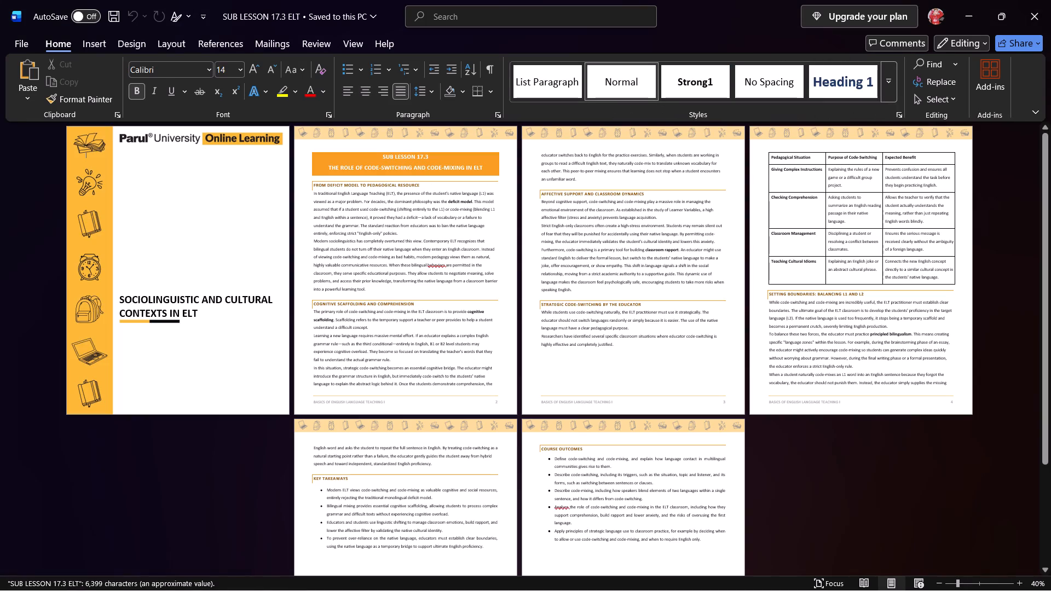
Justify all text in the Chapter 17 copy of SUB LESSON 17.3 ELT and apply a line spacing to it.
key(ctrl+a)
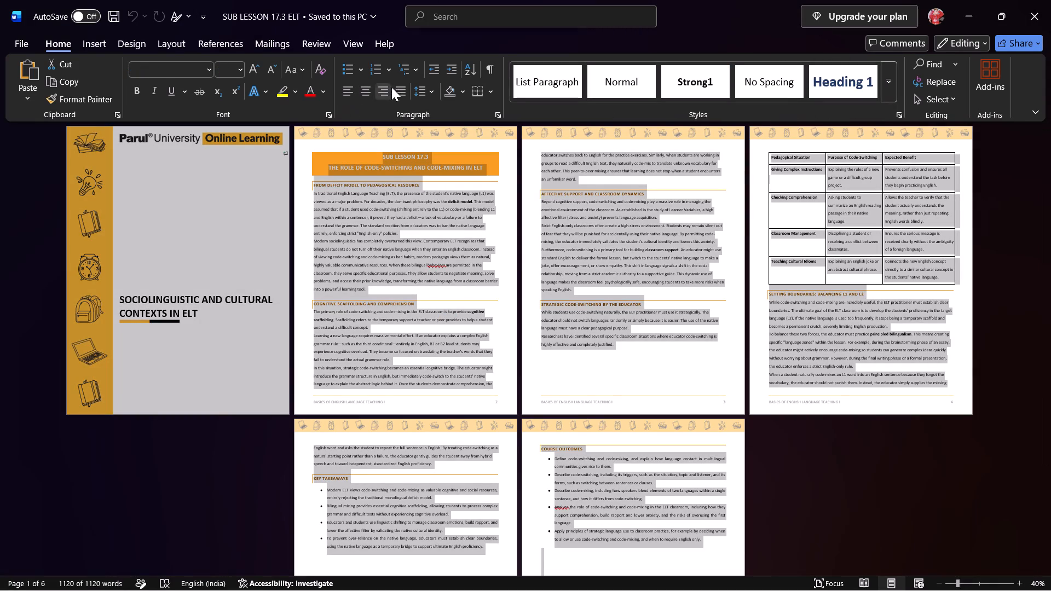
click(397, 89)
click(431, 93)
click(444, 148)
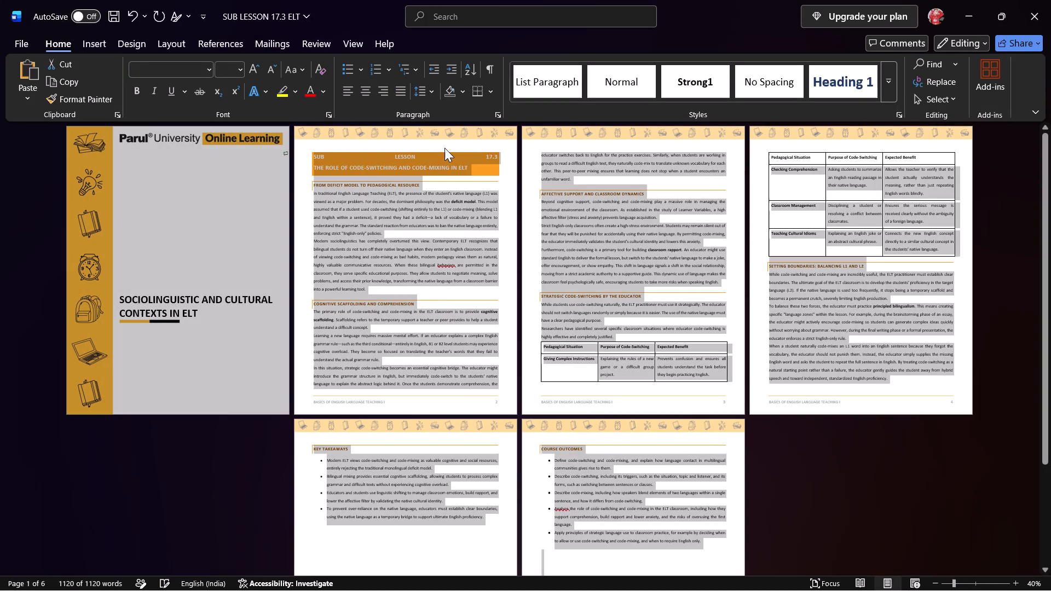
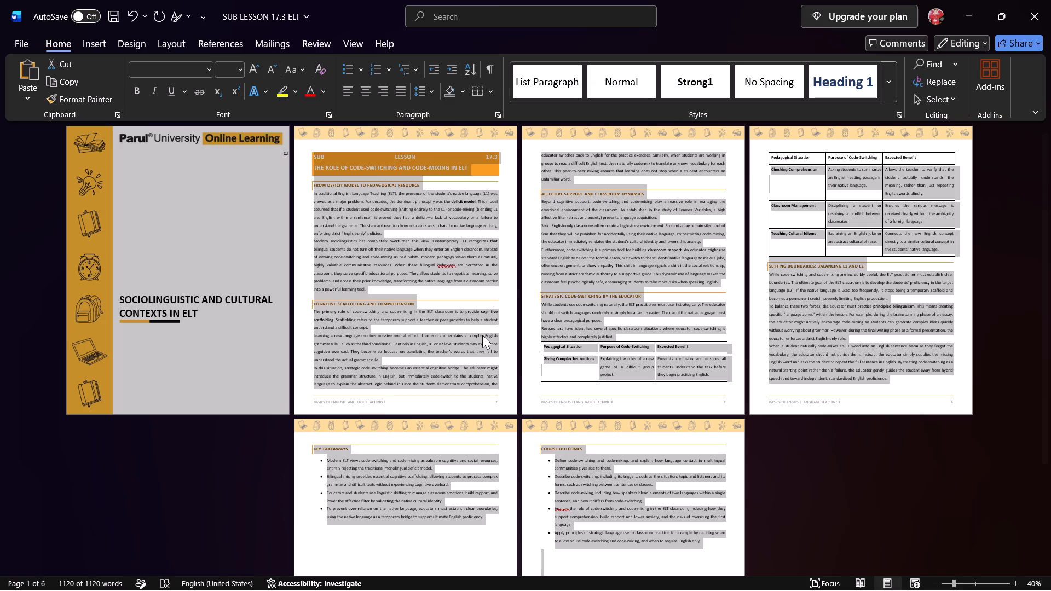
Center the two-line Sub Lesson 17.3 title, The Role of Code-Switching and Code-Mixing in ELT.
key(ctrl+c)
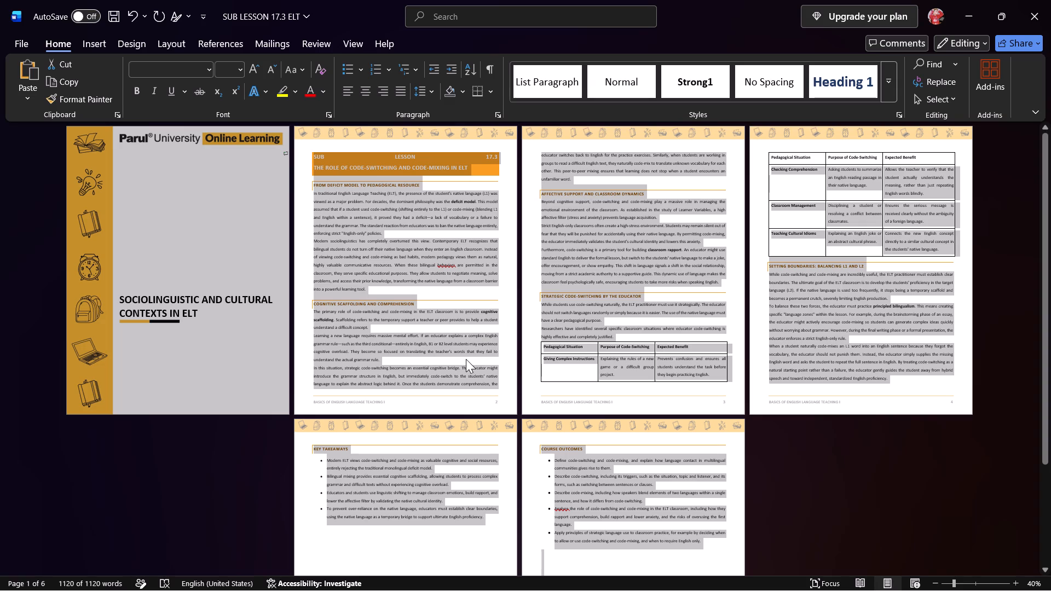
click(461, 364)
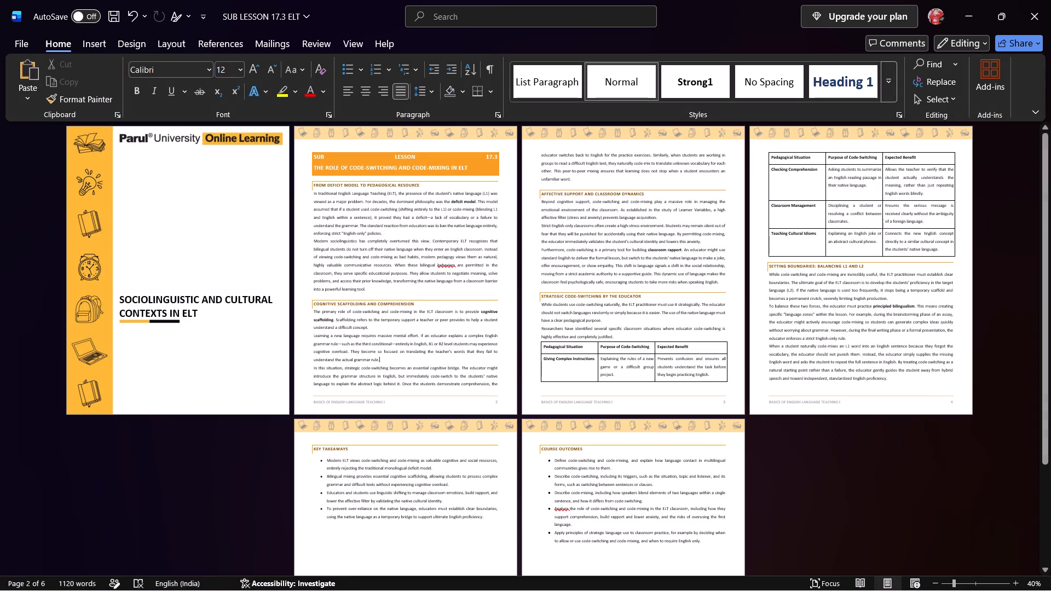
drag(471, 166, 317, 158)
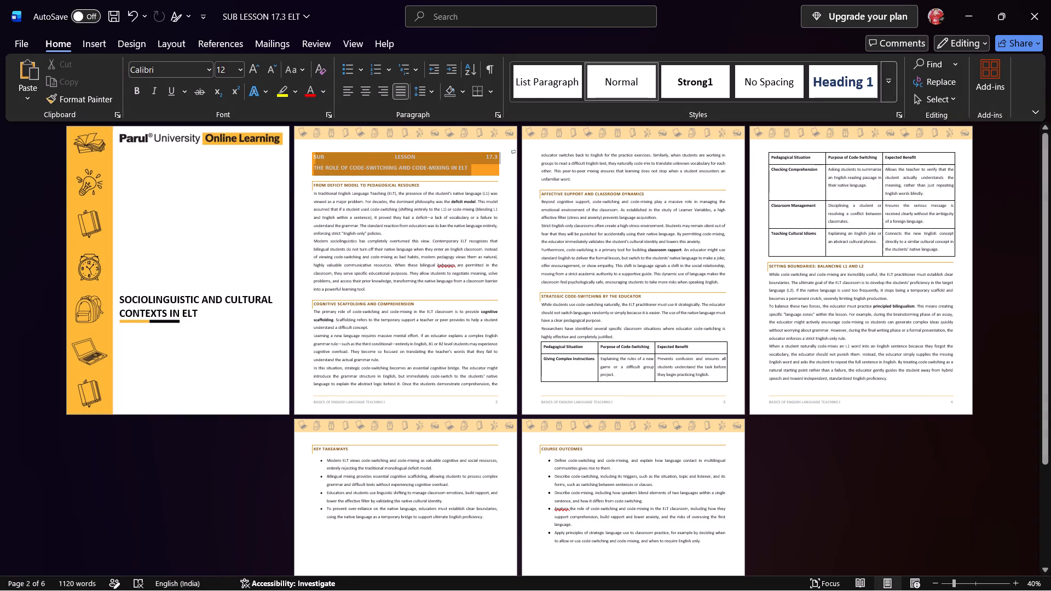
drag(317, 158, 311, 158)
click(367, 92)
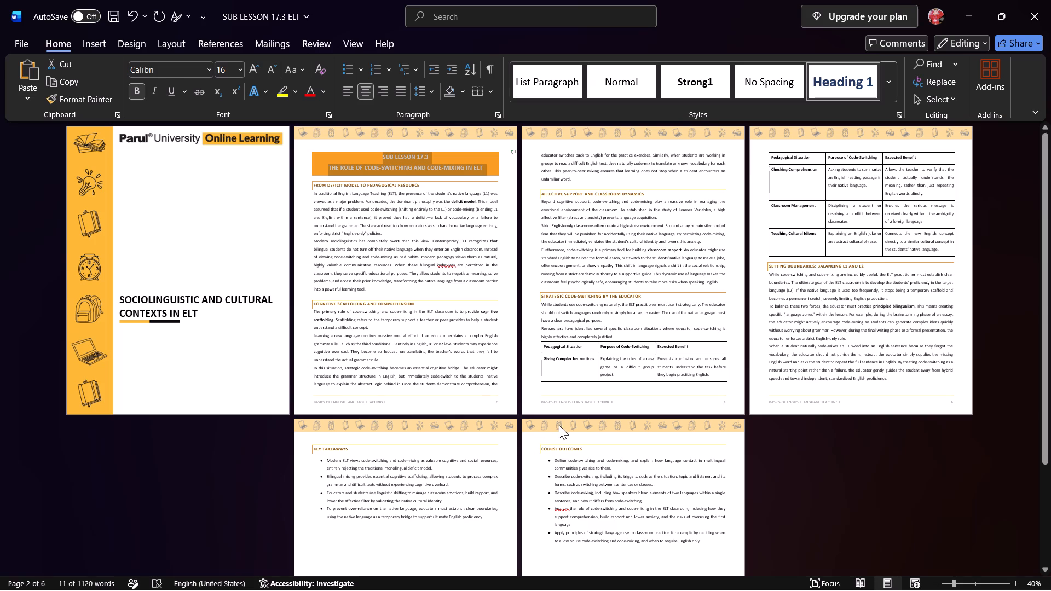
Check the remaining pages of the Chapter 17 copy of SUB LESSON 17.3 ELT, save it and close it.
ctrl+scroll(559, 425, up, 4)
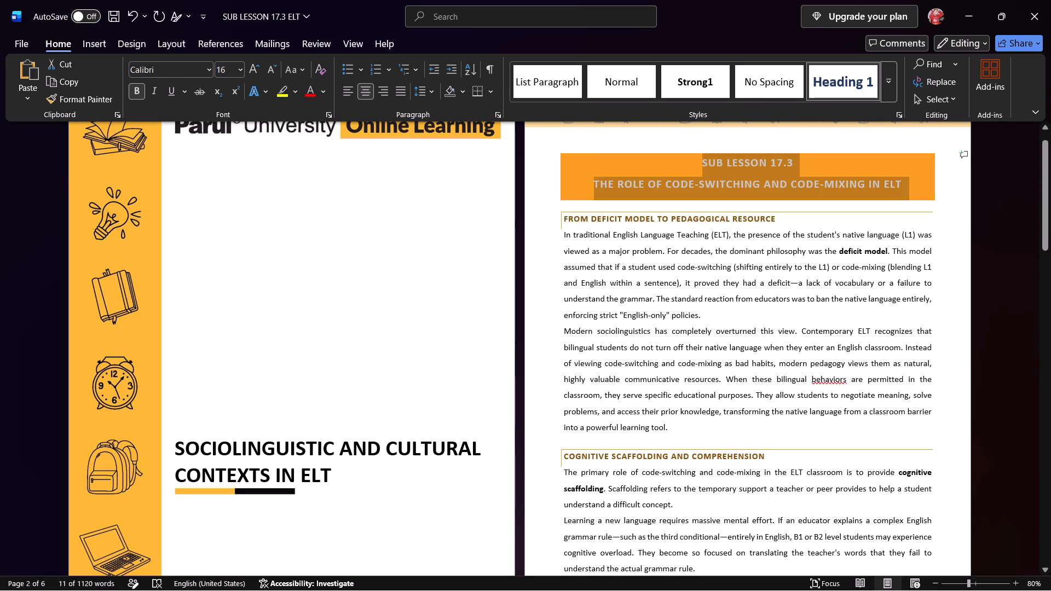
scroll(610, 349, down, 20)
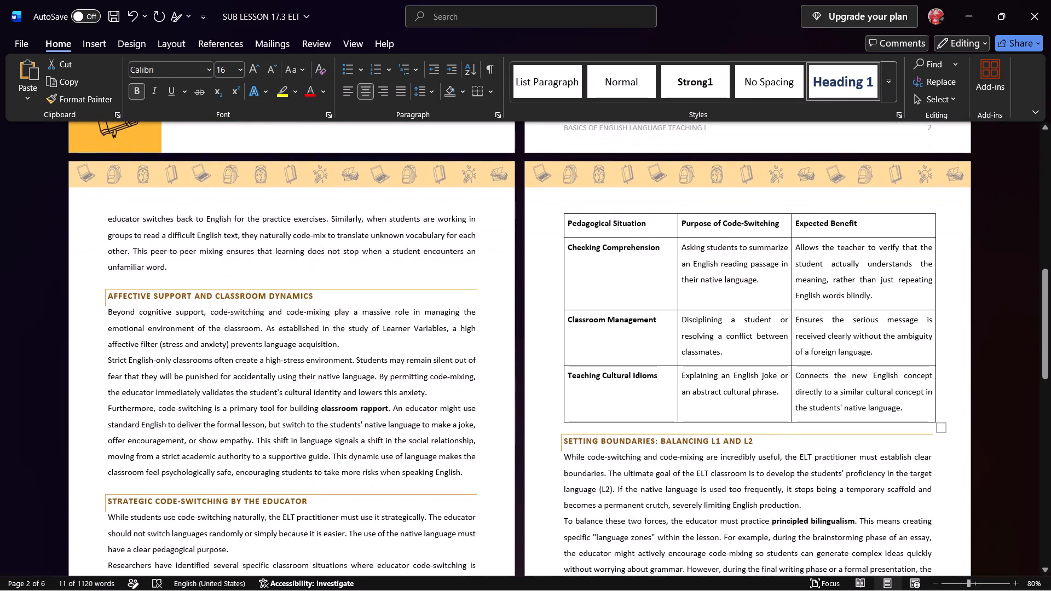
scroll(307, 362, down, 6)
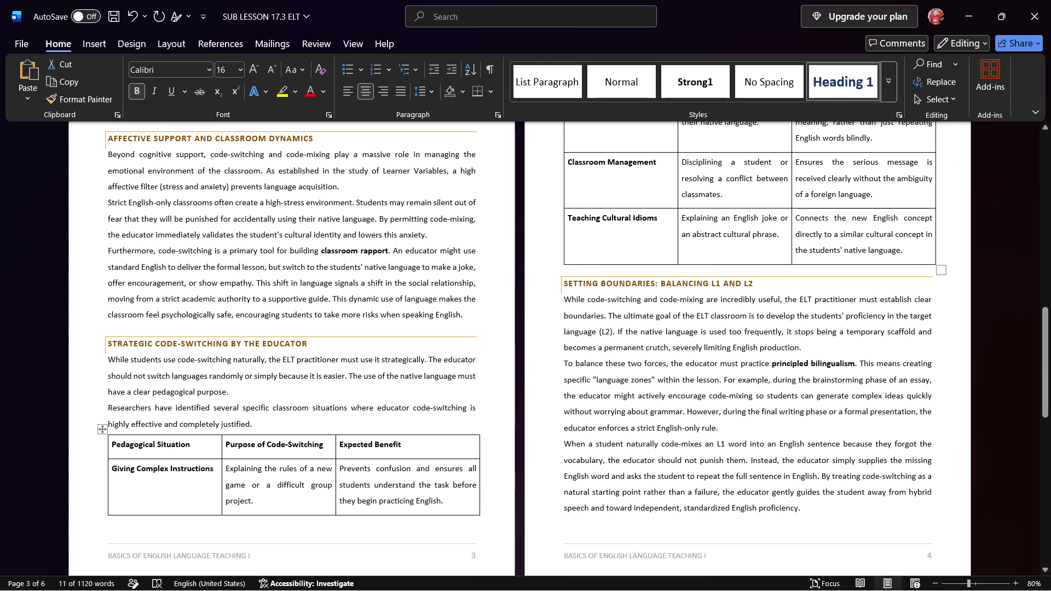
scroll(486, 429, down, 18)
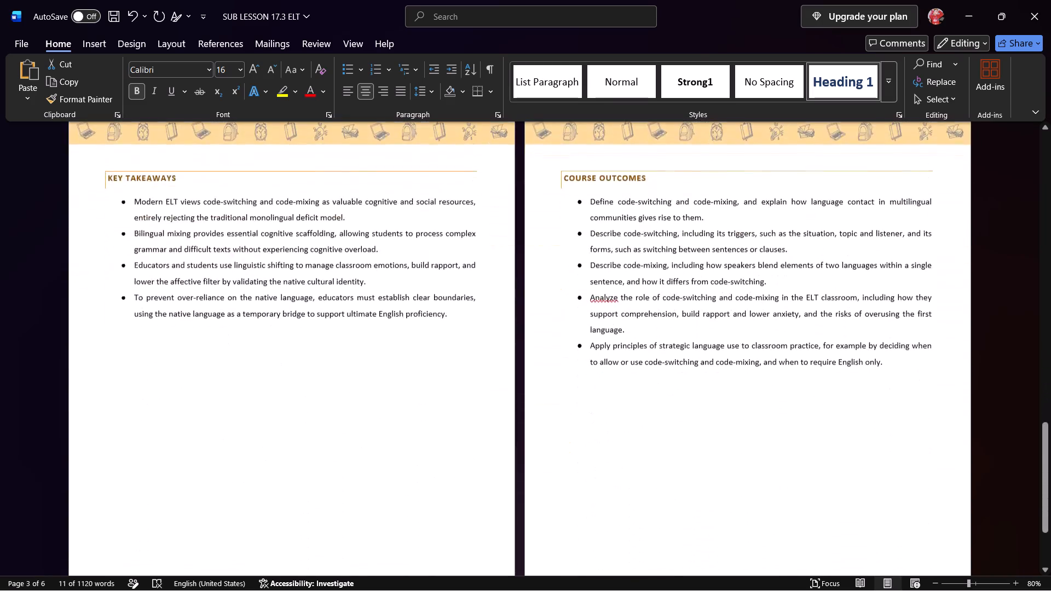
scroll(487, 395, up, 10)
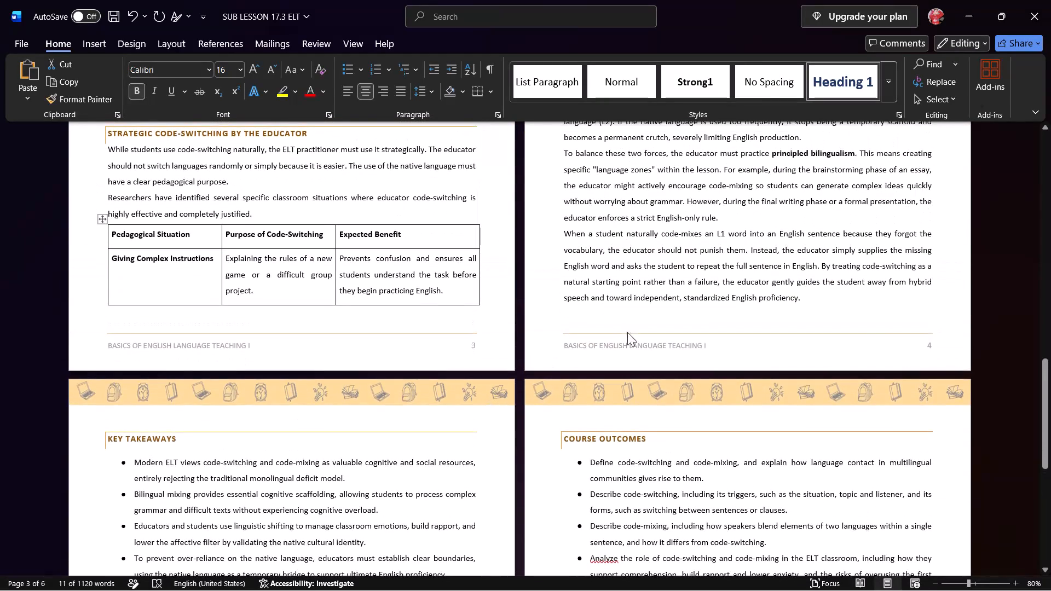
key(ctrl+s)
click(1036, 20)
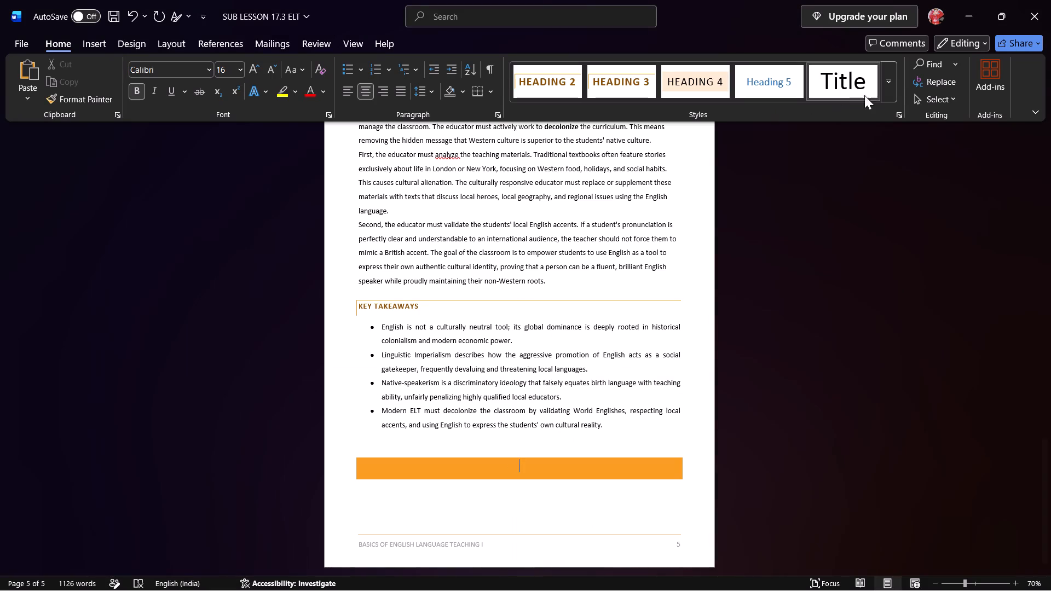
Apply the Normal style to the empty orange heading paragraph below the Key Takeaways list of the 18.1 content.
click(892, 77)
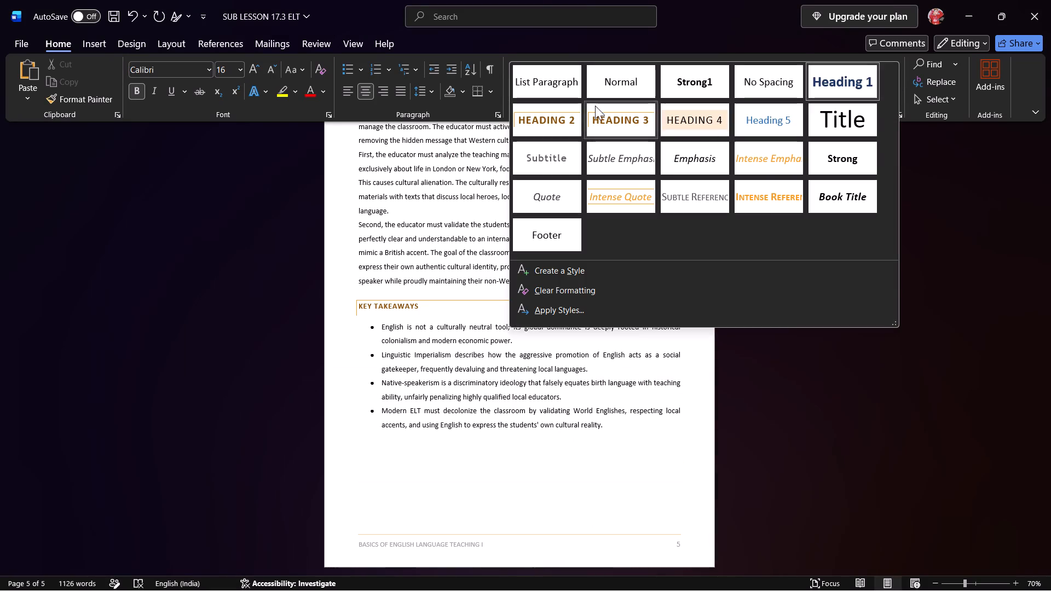
click(632, 88)
Justify all text in the document holding the 18.1 content and apply a line spacing to it.
scroll(485, 395, up, 6)
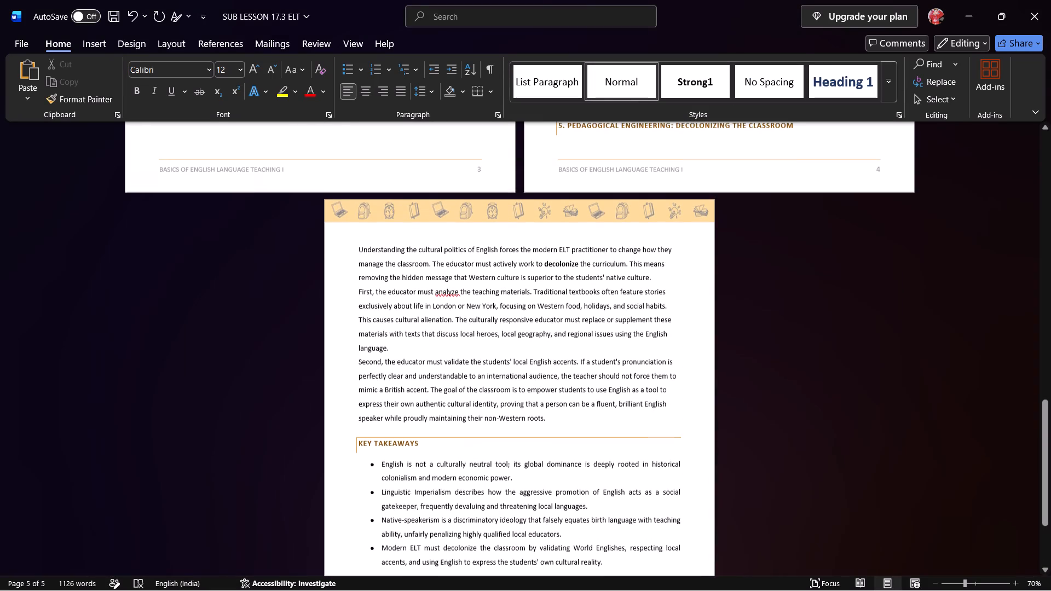
key(ctrl+a)
click(402, 94)
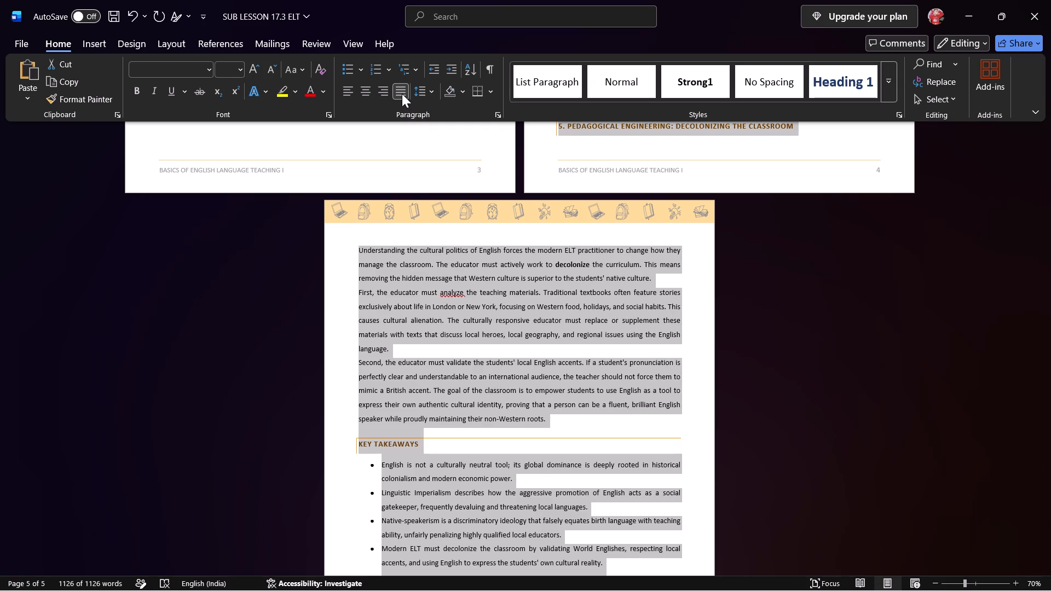
click(430, 90)
click(457, 149)
Widen the Sociolinguistic Reality column so the Native-Speaker Myth table reaches the edge of the body text.
scroll(539, 277, up, 2)
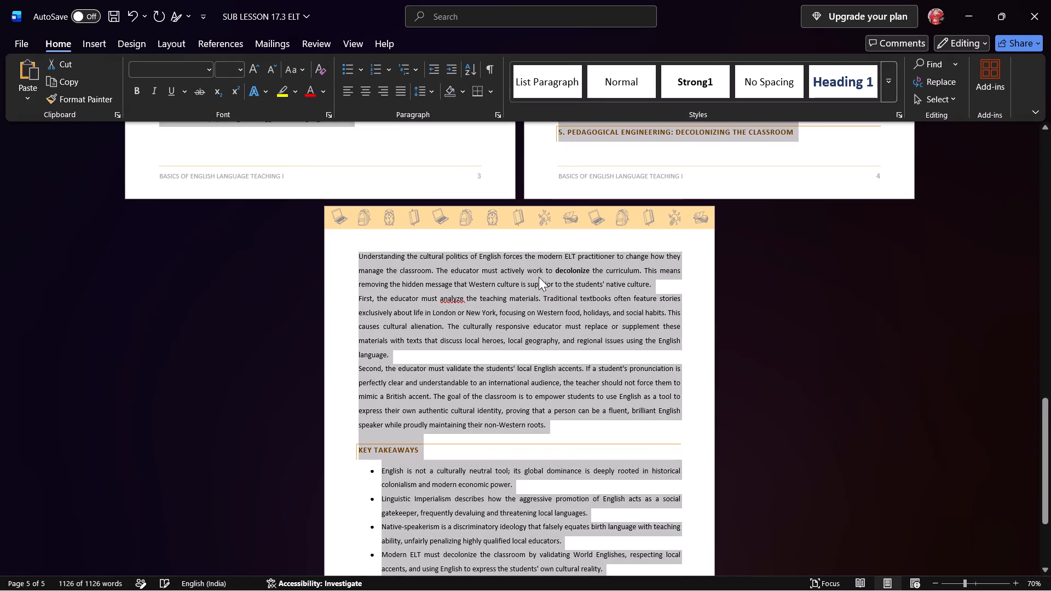
scroll(539, 277, up, 20)
scroll(539, 277, up, 5)
scroll(539, 279, down, 7)
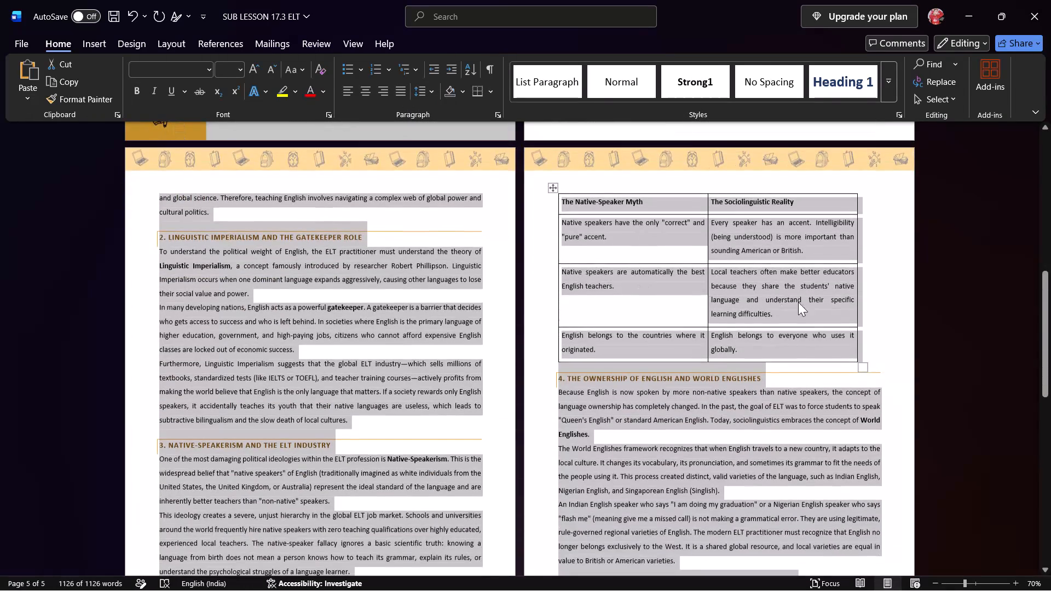
click(858, 298)
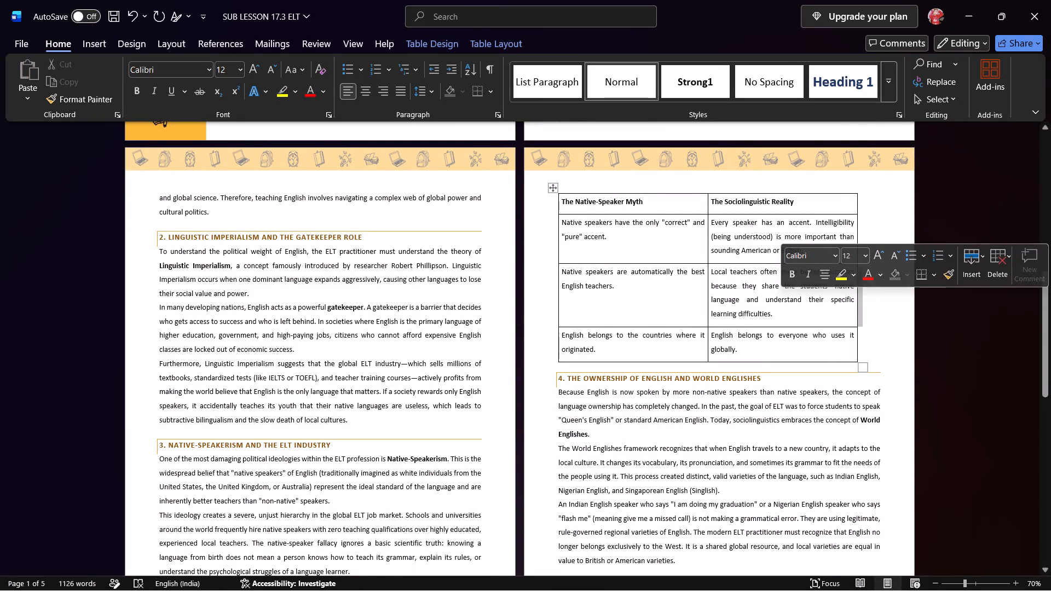
click(856, 303)
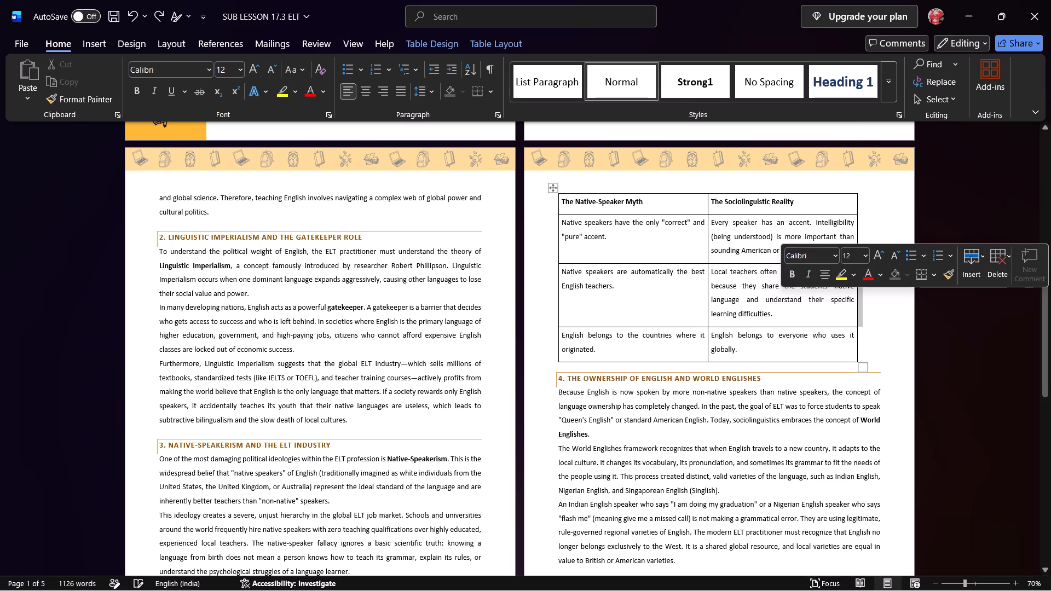
drag(856, 223, 869, 223)
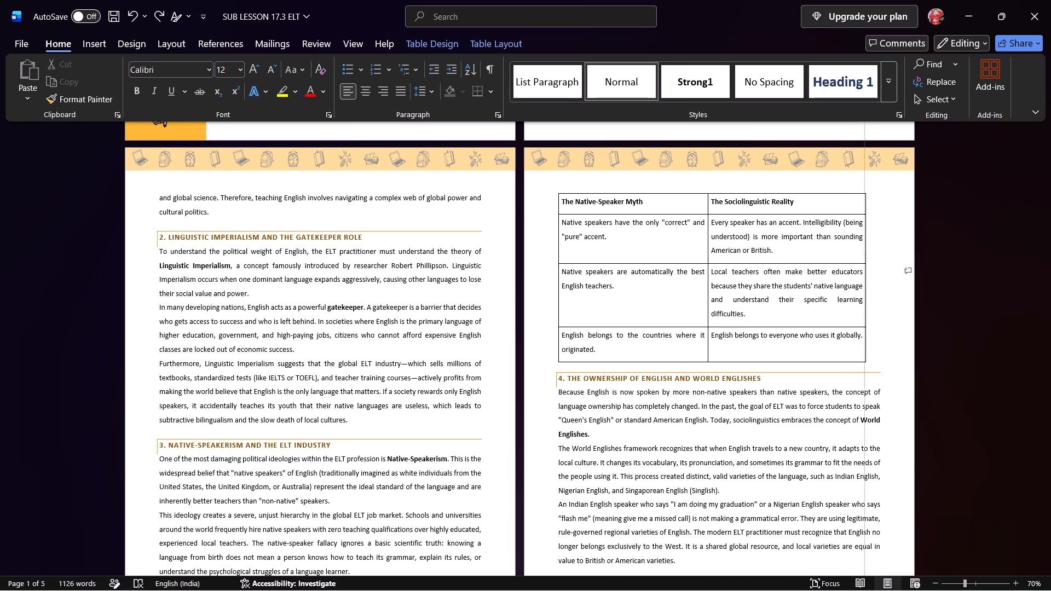
drag(869, 223, 882, 227)
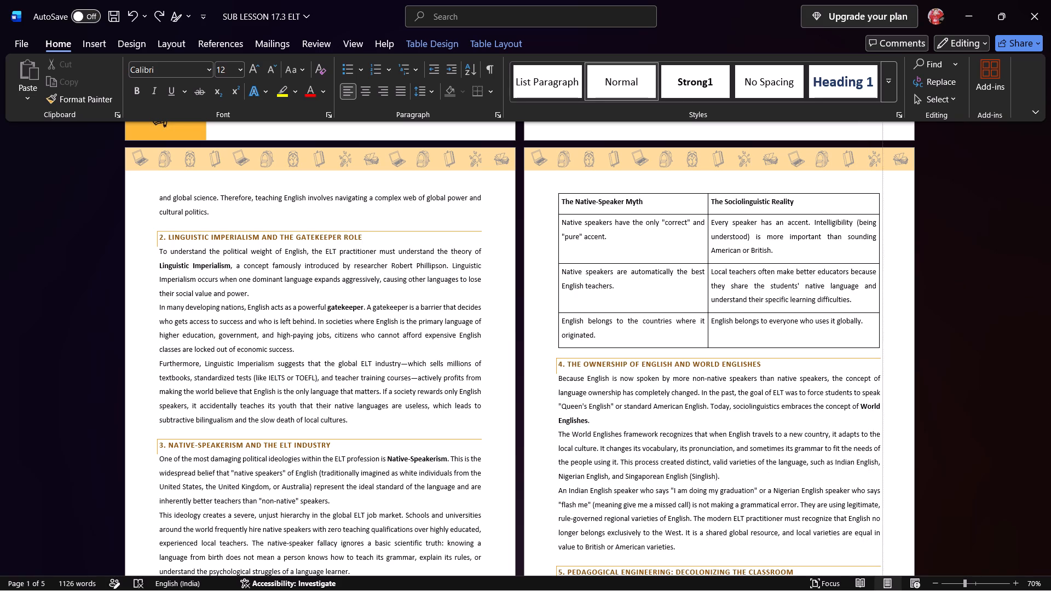
drag(882, 227, 882, 227)
Copy the orange title formatting from Sub Lesson 12.1 in document 1.2 onto the Sub Lesson 18.1 The Cultural Politics of English title.
scroll(581, 336, down, 11)
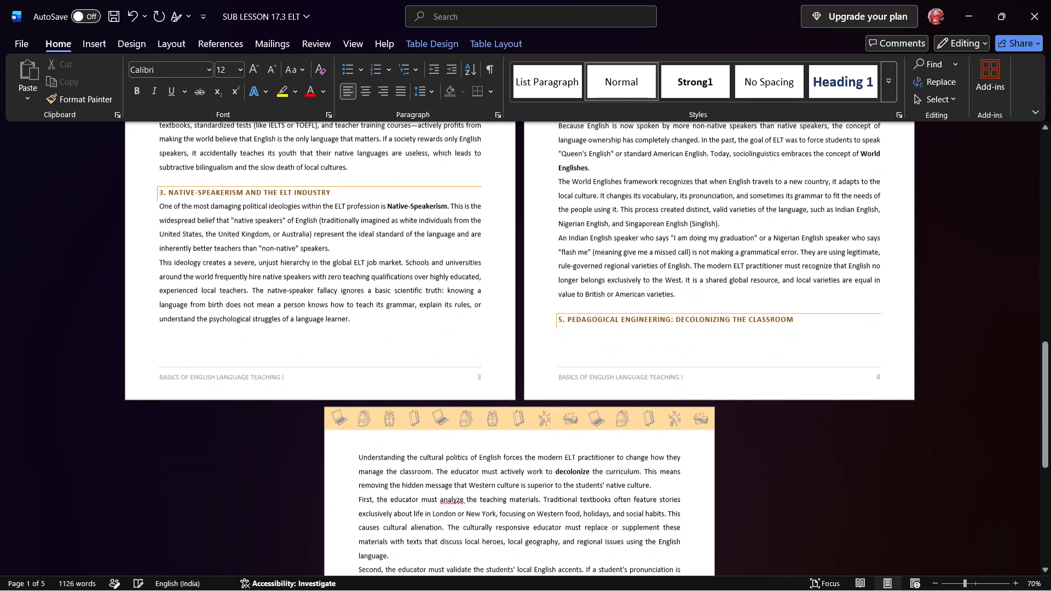
scroll(581, 335, up, 20)
scroll(581, 335, up, 19)
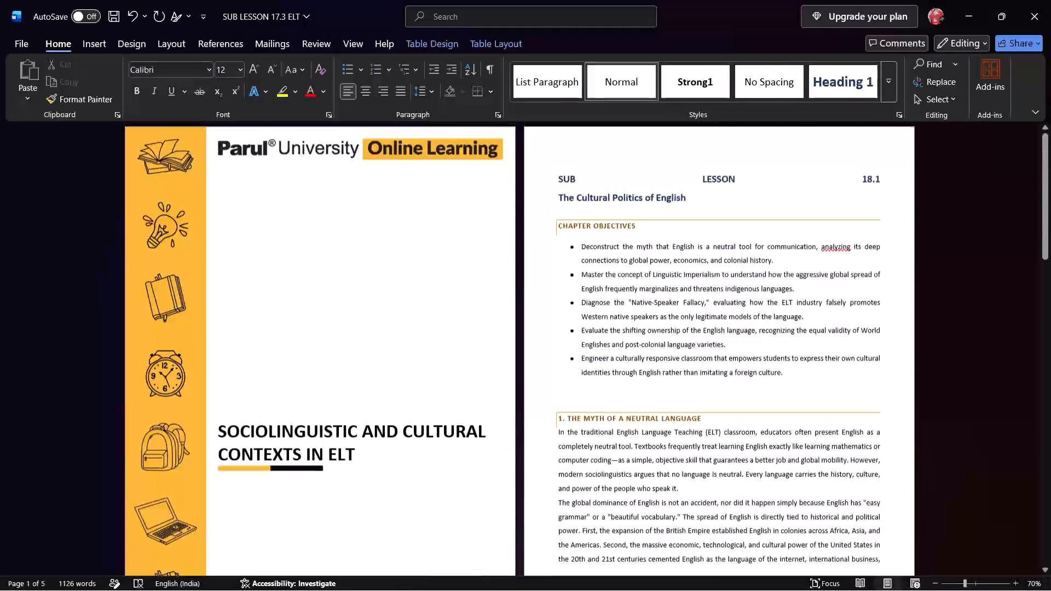
scroll(581, 335, up, 4)
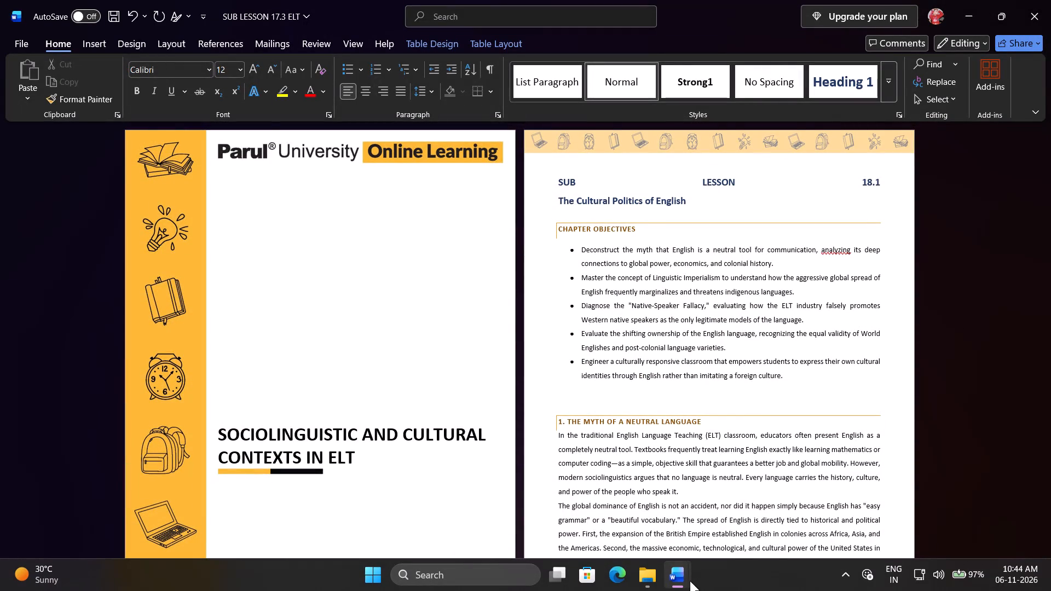
click(575, 515)
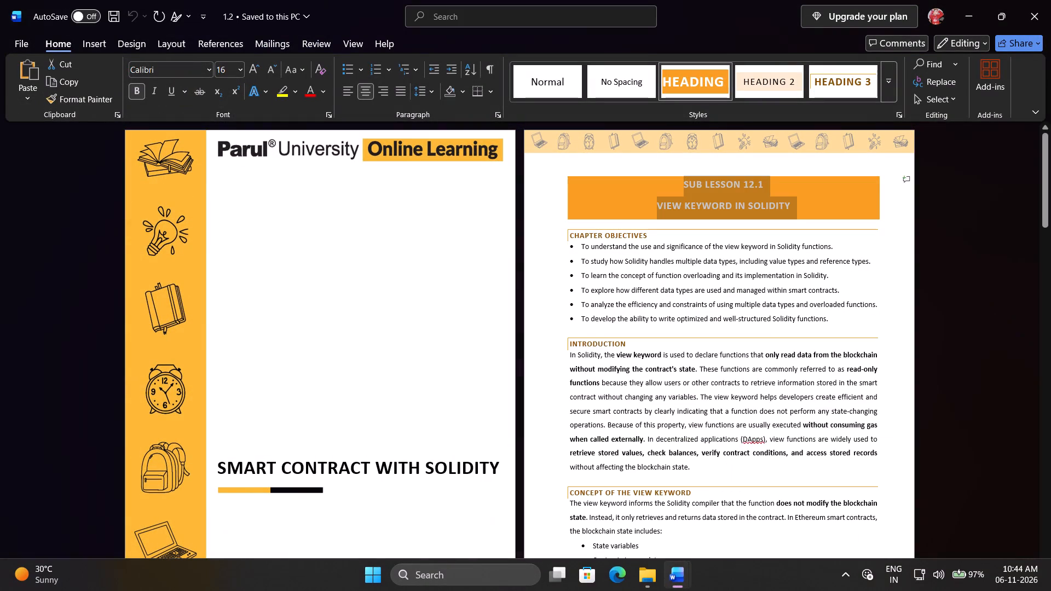
click(99, 95)
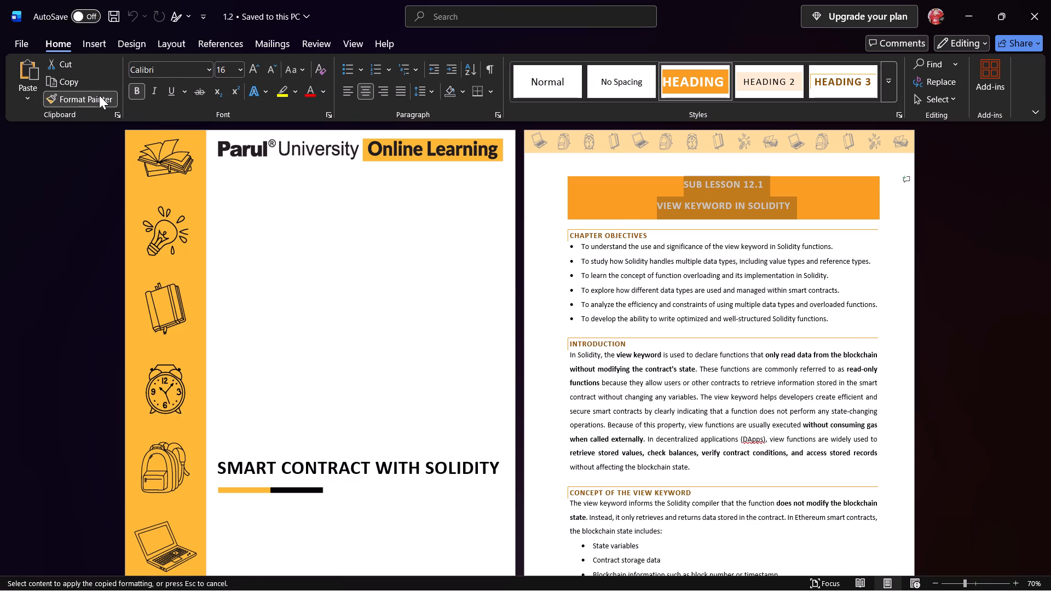
key(alt+Tab)
drag(705, 202, 545, 176)
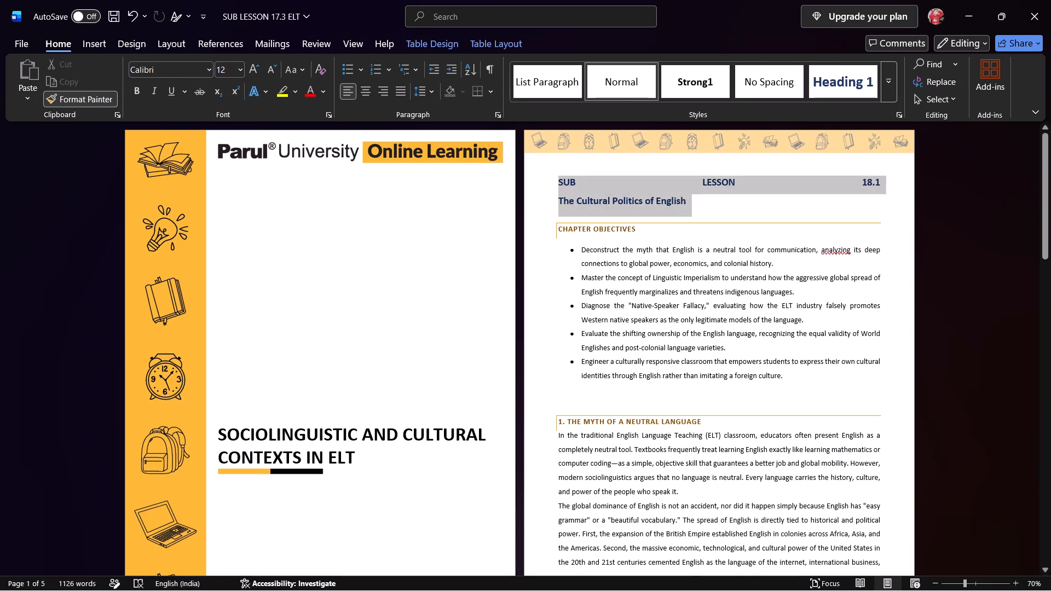
drag(545, 176, 542, 175)
Delete the blank space above the heading The Myth of a Neutral Language and remove its leading number.
click(575, 409)
click(577, 402)
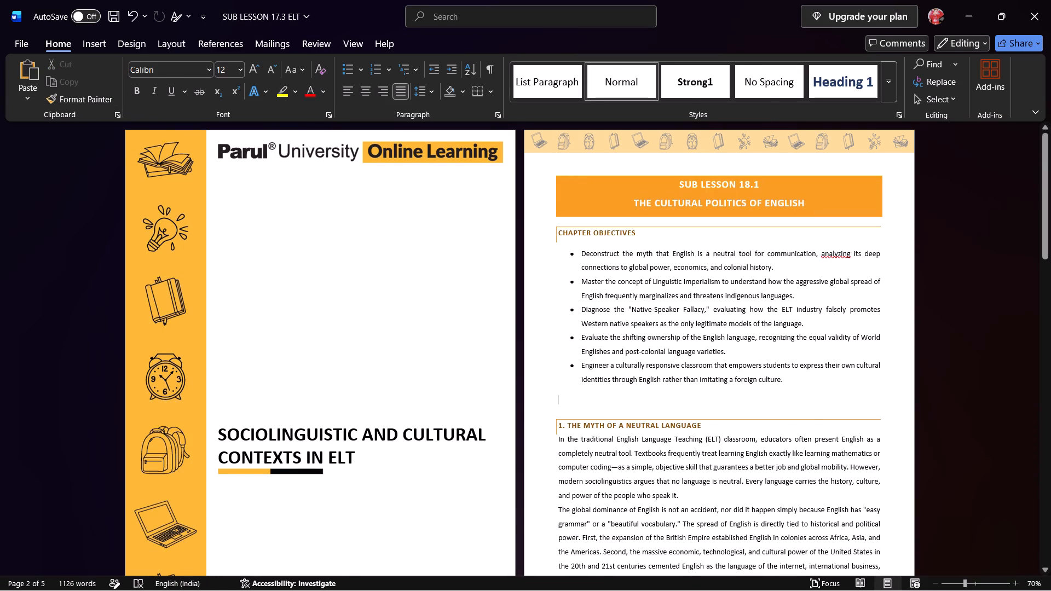
key(Delete)
key(Delete)
key(Delete)
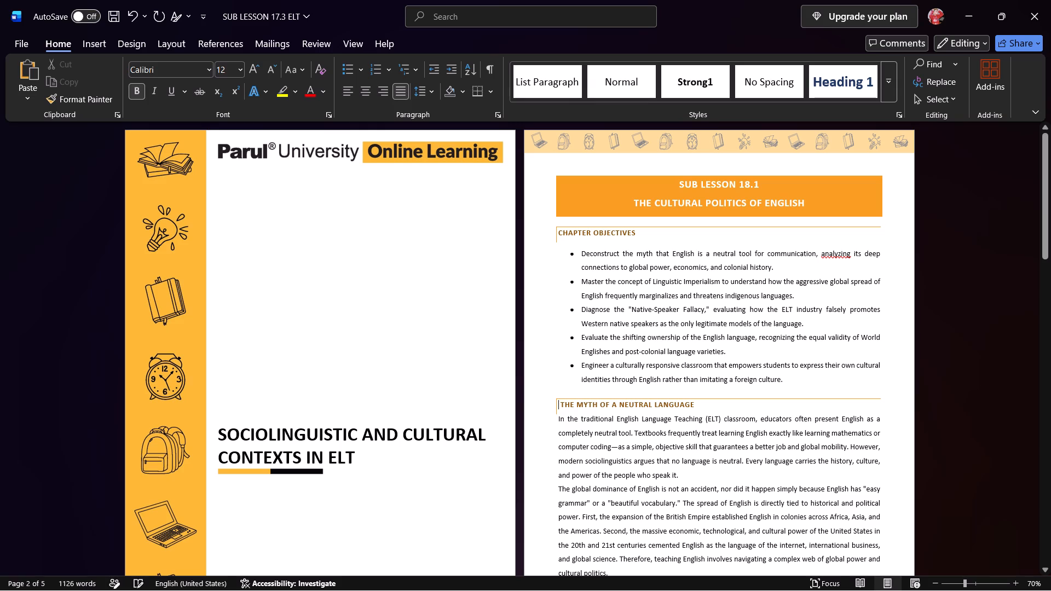
key(Delete)
Remove the leading numbers from the headings Linguistic Imperialism and the Gatekeeper Role and Native-Speakerism and the ELT Industry.
scroll(574, 362, down, 20)
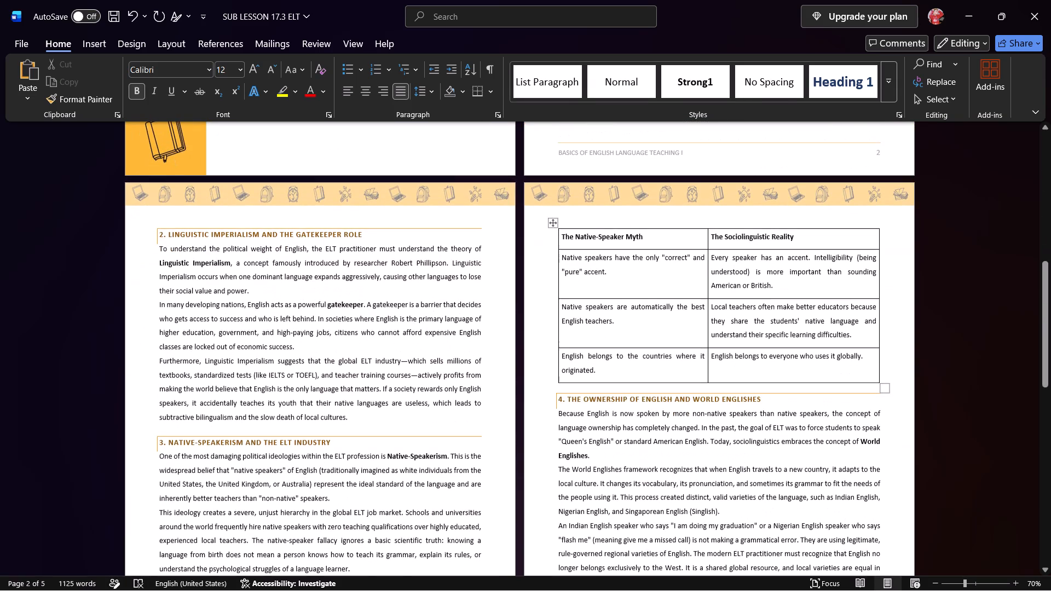
click(159, 237)
key(Delete)
key(Delete)
key(Delete)
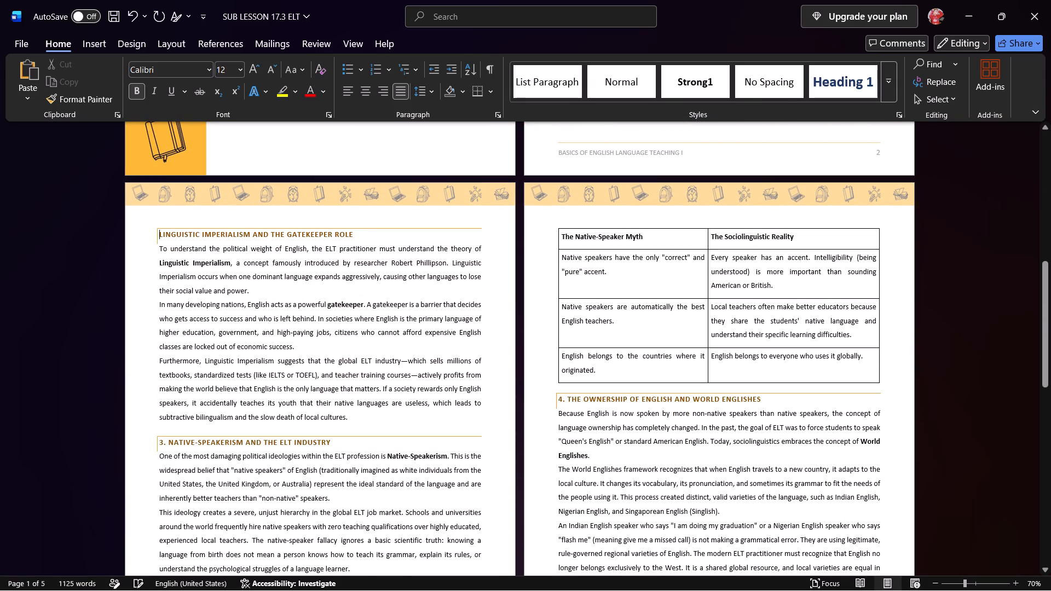
click(160, 443)
scroll(164, 442, down, 1)
key(Delete)
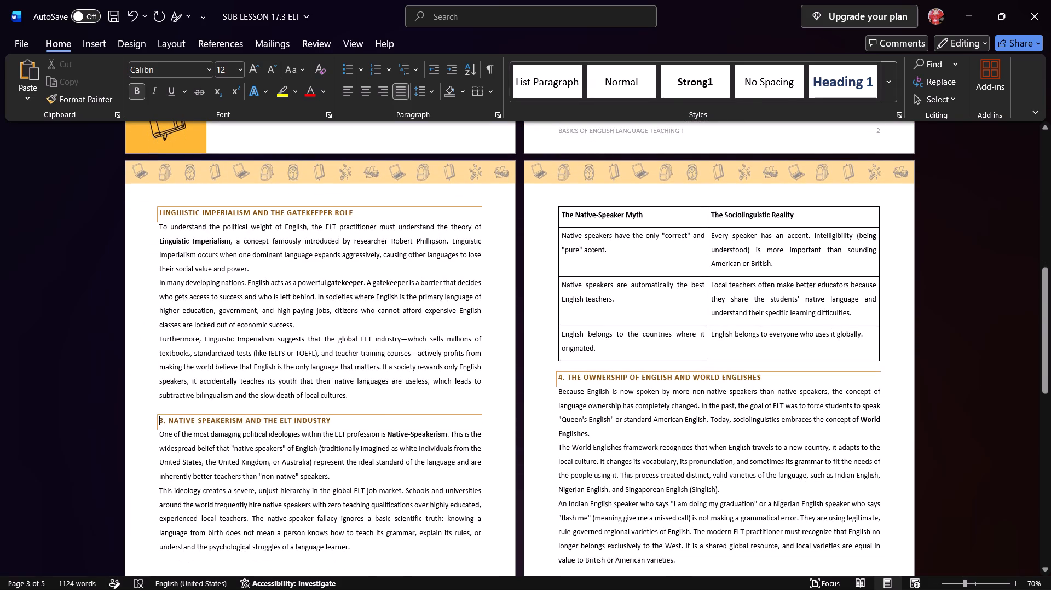
key(Delete)
key(Delete)
Remove the leading number from the heading The Ownership of English and World Englishes.
scroll(354, 405, down, 7)
scroll(396, 376, up, 4)
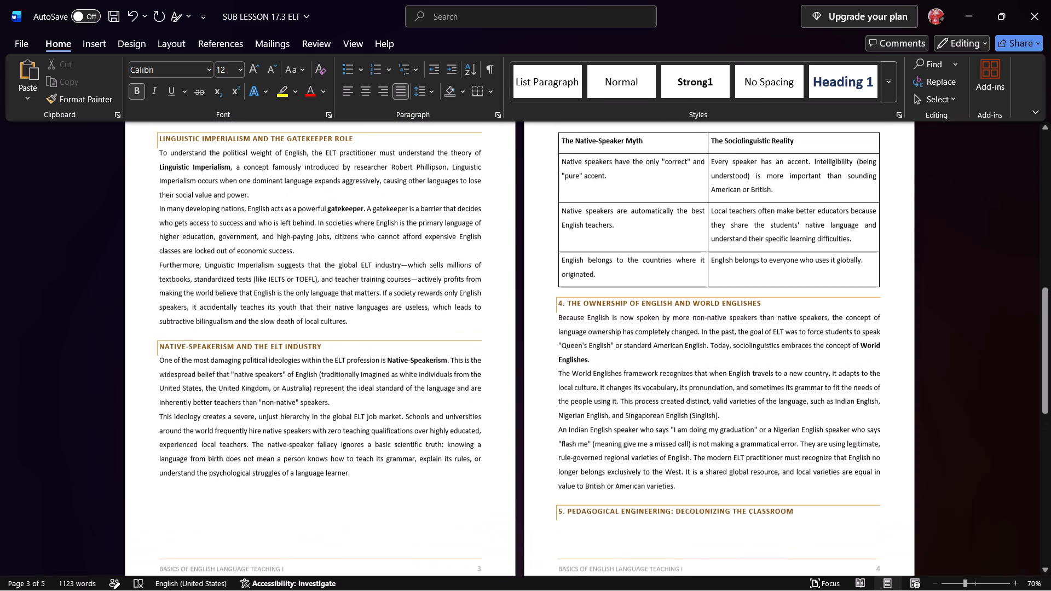
click(558, 306)
key(Delete)
key(Delete)
key(Delete)
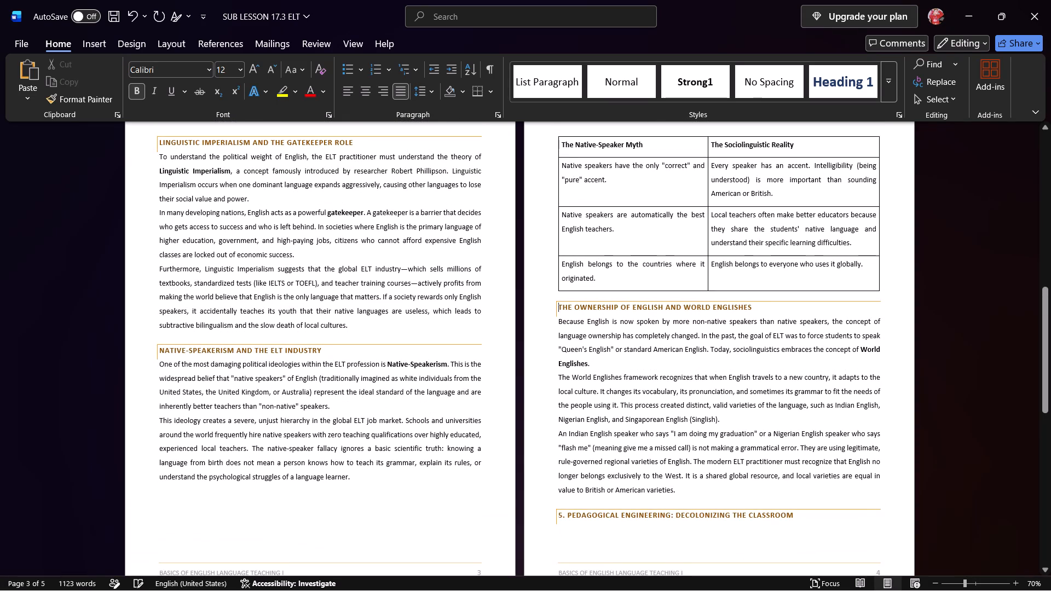
Insert three blank lines after the World Englishes section to move the Pedagogical Engineering heading onto the next page.
click(704, 493)
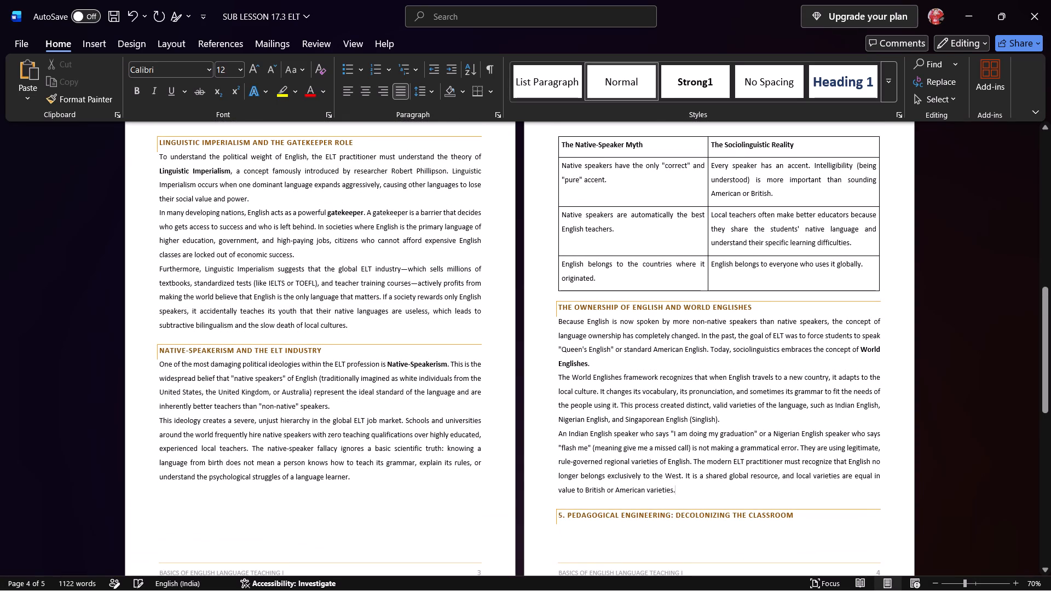
key(Return)
key(Return)
key(Return)
Remove the leading number from the heading Pedagogical Engineering: Decolonizing the Classroom.
scroll(501, 433, down, 7)
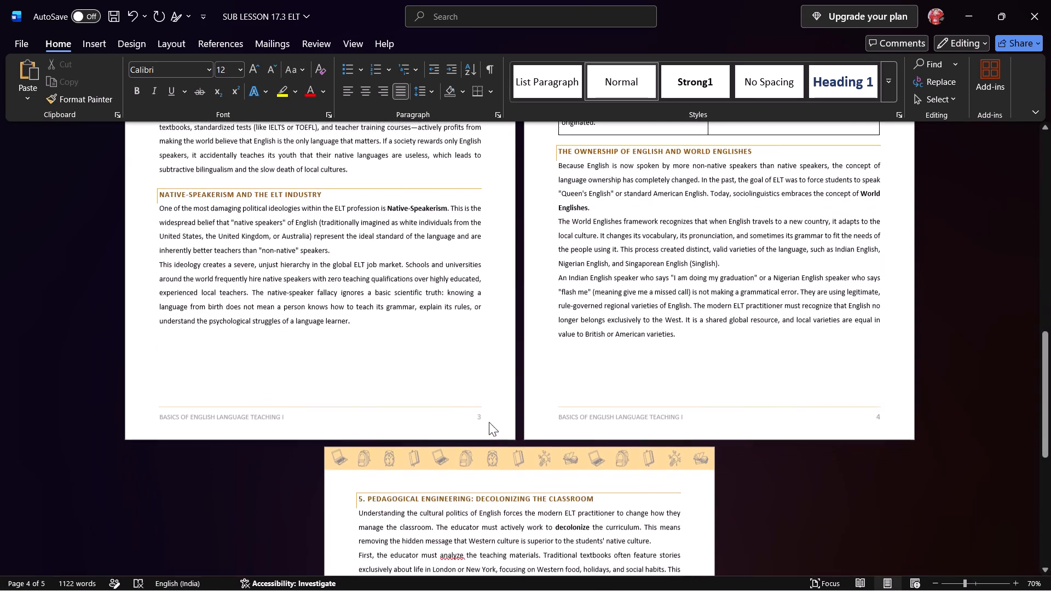
scroll(472, 419, down, 6)
click(358, 356)
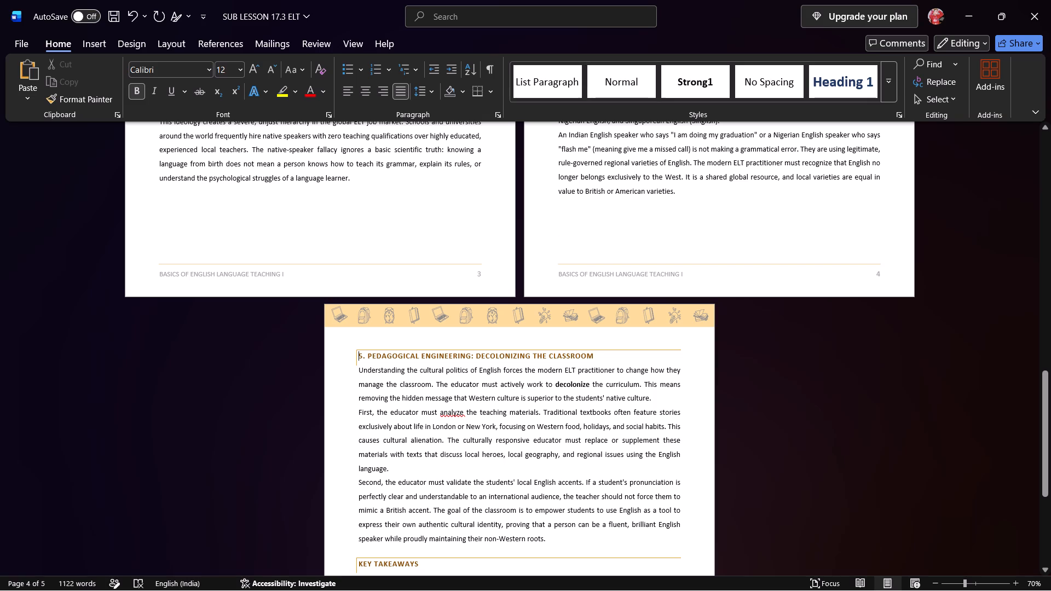
key(Delete)
key(Delete)
key(Delete)
Save the finished lesson in the Downloads folder as a new document named SUB LESSON 18.1 ELT.
scroll(434, 391, down, 3)
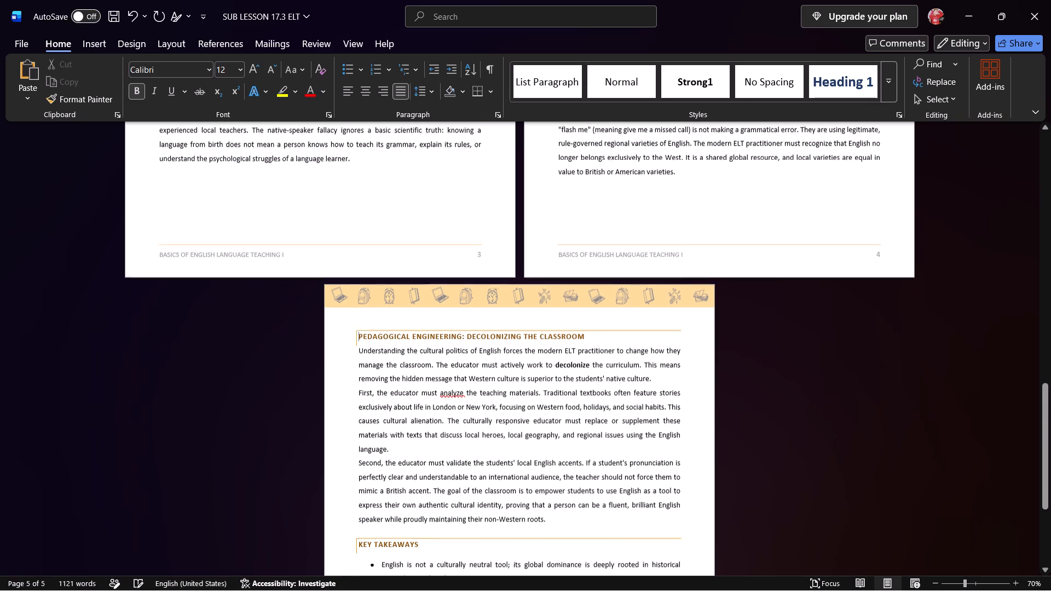
scroll(434, 391, down, 10)
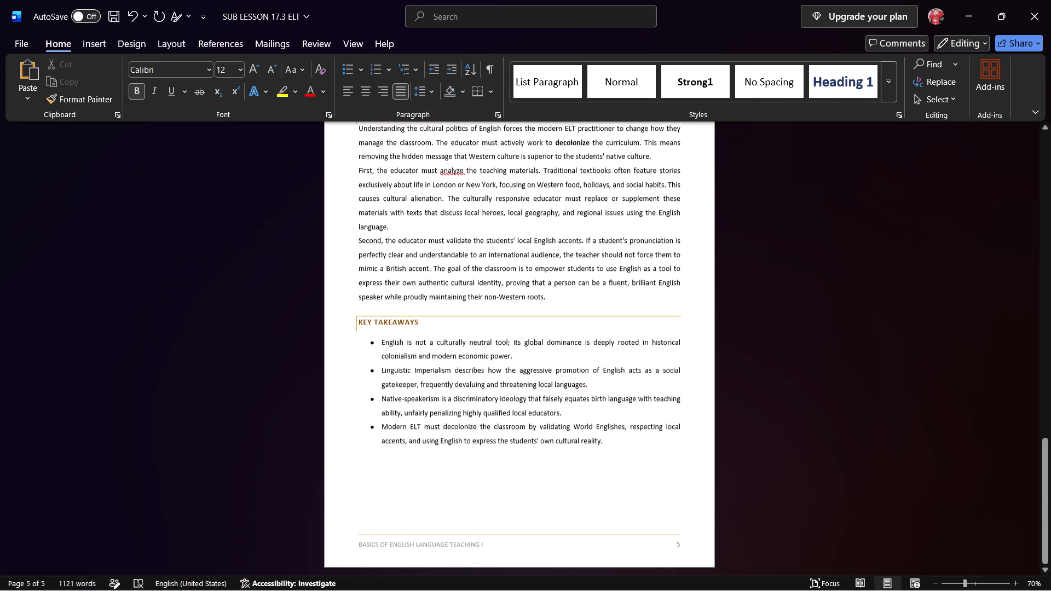
scroll(439, 470, up, 20)
scroll(439, 470, up, 20)
scroll(439, 470, up, 1)
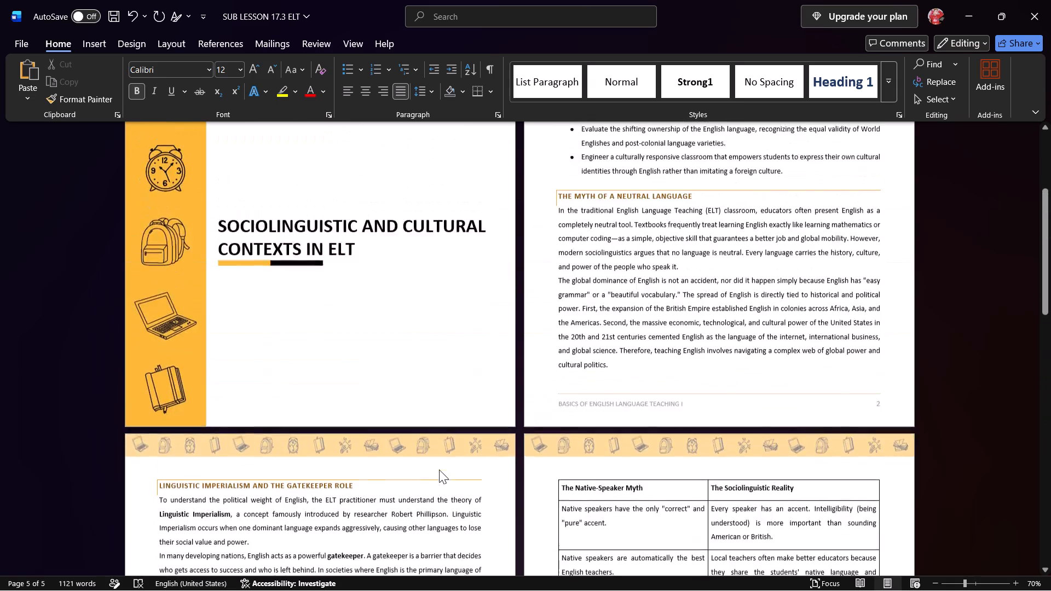
scroll(439, 470, up, 18)
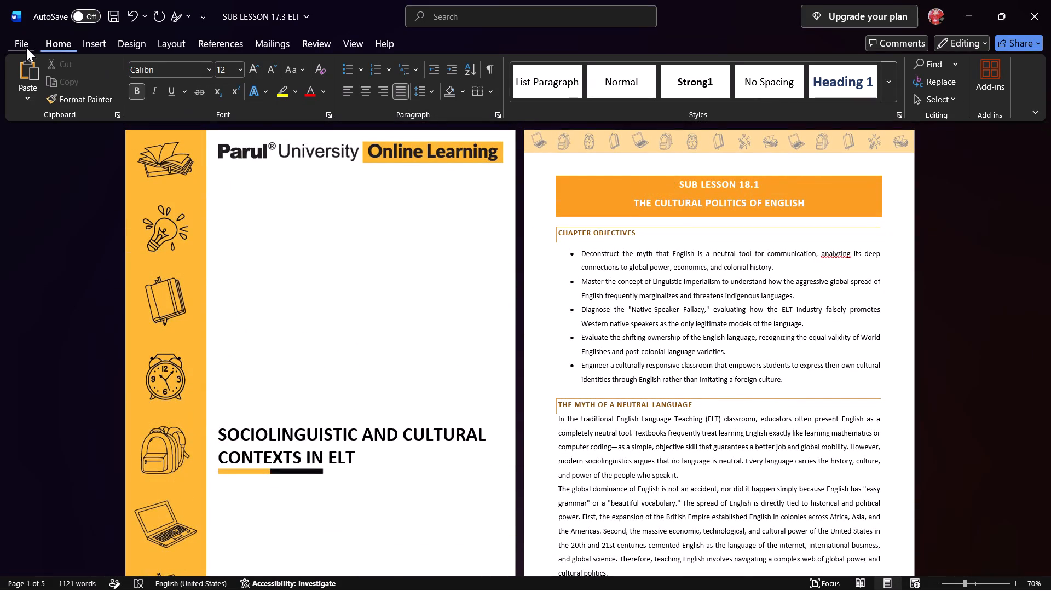
click(22, 47)
click(41, 254)
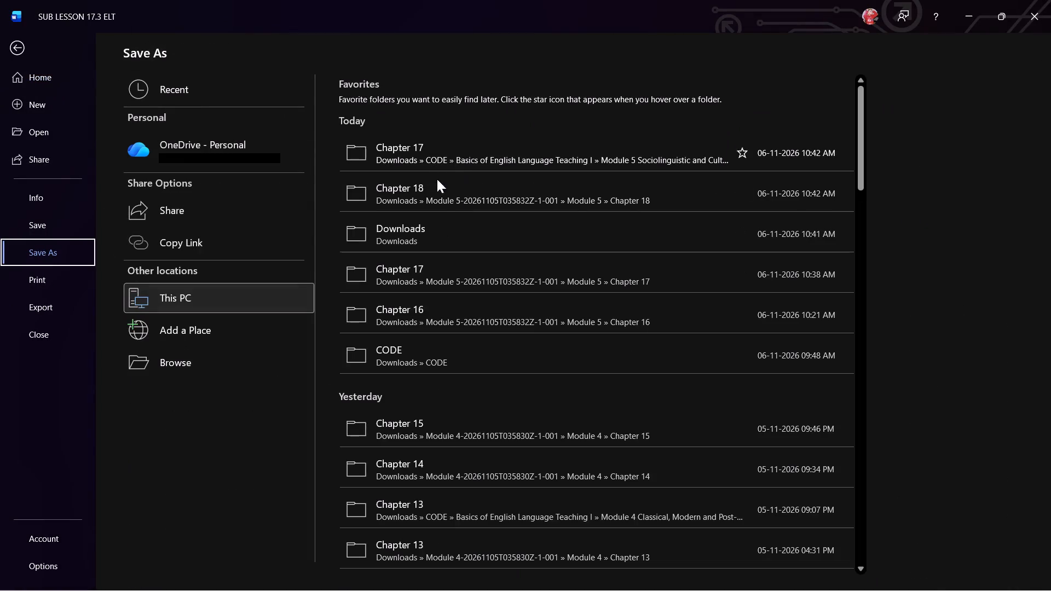
click(441, 234)
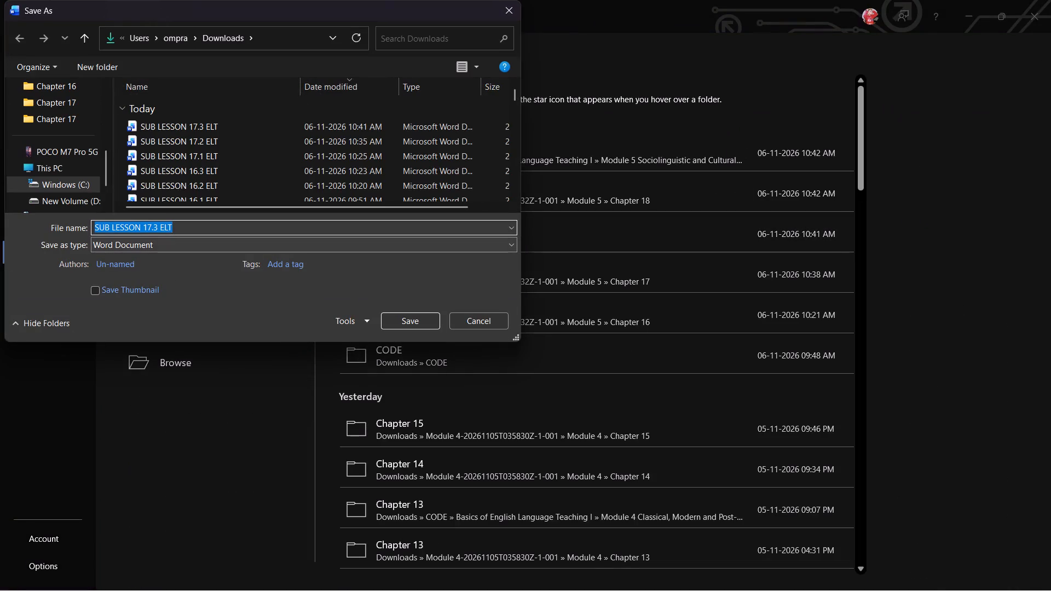
click(155, 229)
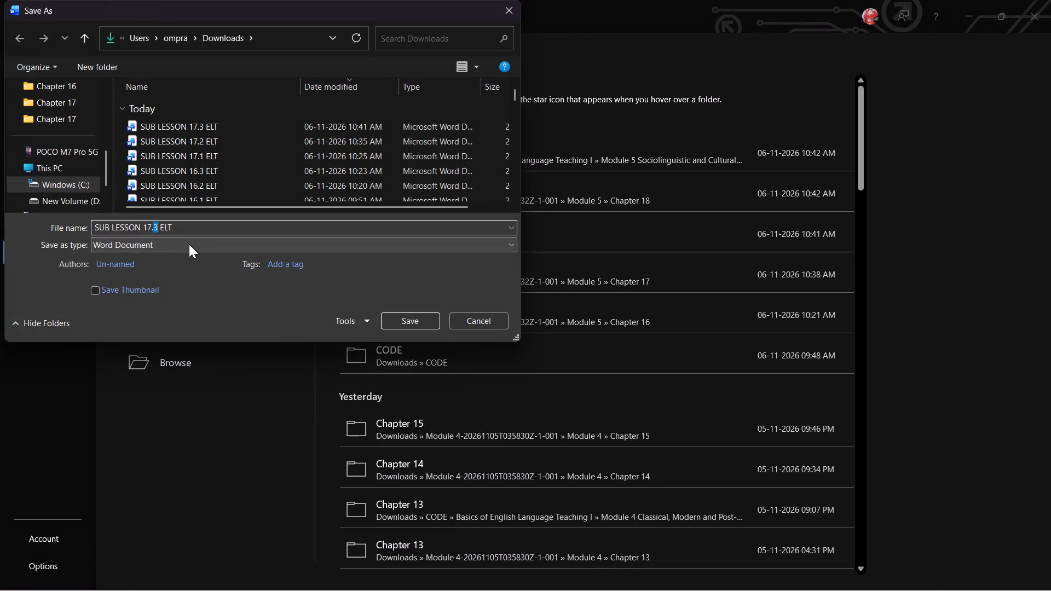
key(BackSpace)
key(BackSpace)
key(BackSpace)
text(8.)
key(1)
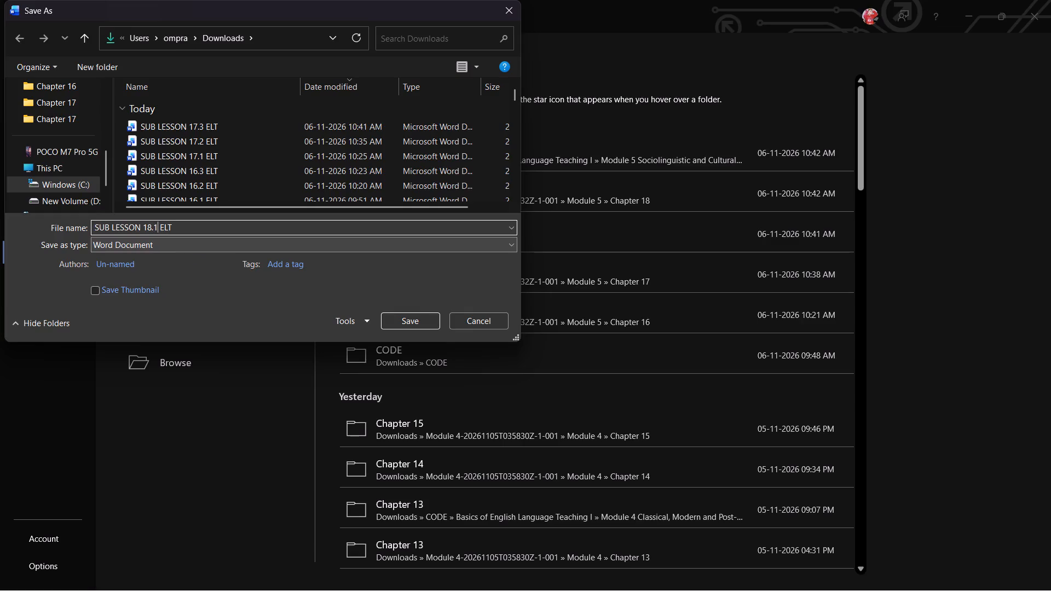
key(Return)
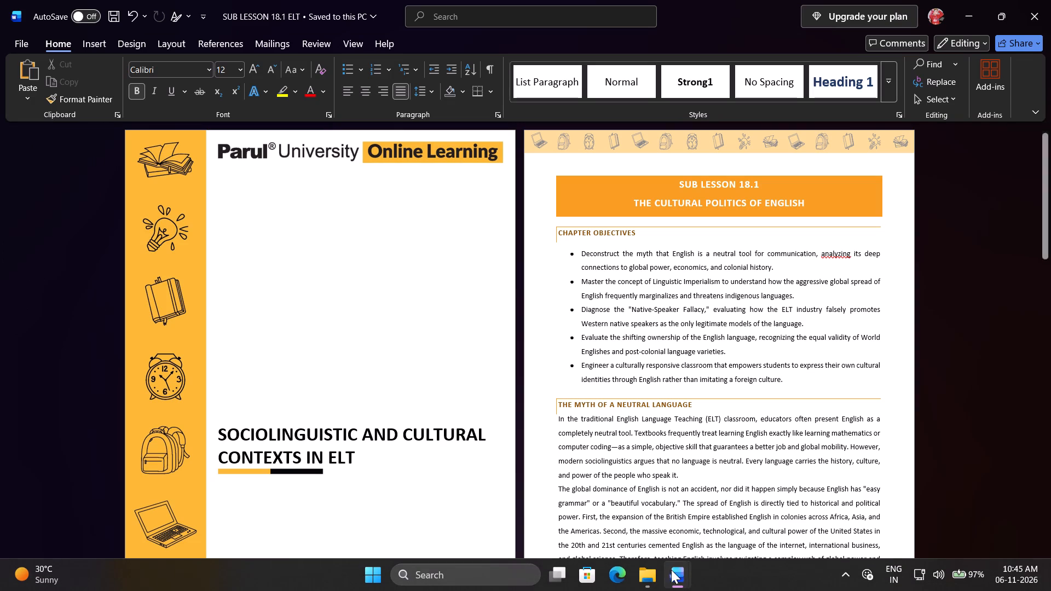
Copy SUB LESSON 18.1 ELT from Downloads into the Chapter 18 folder of Module 5 Sociolinguistic and Cultural Contexts in ELT.
click(642, 581)
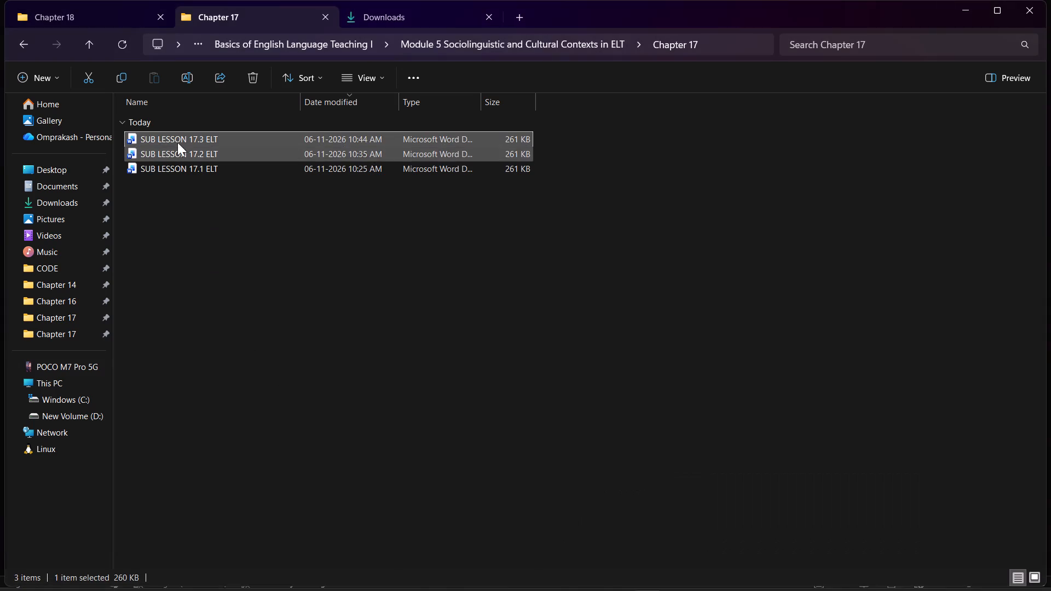
click(25, 41)
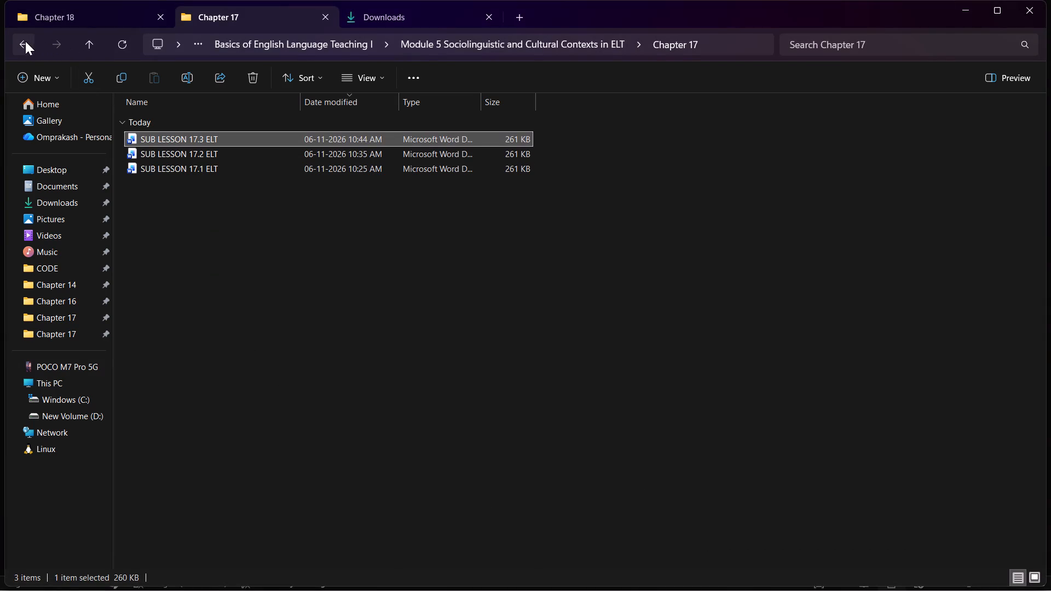
double_click(188, 179)
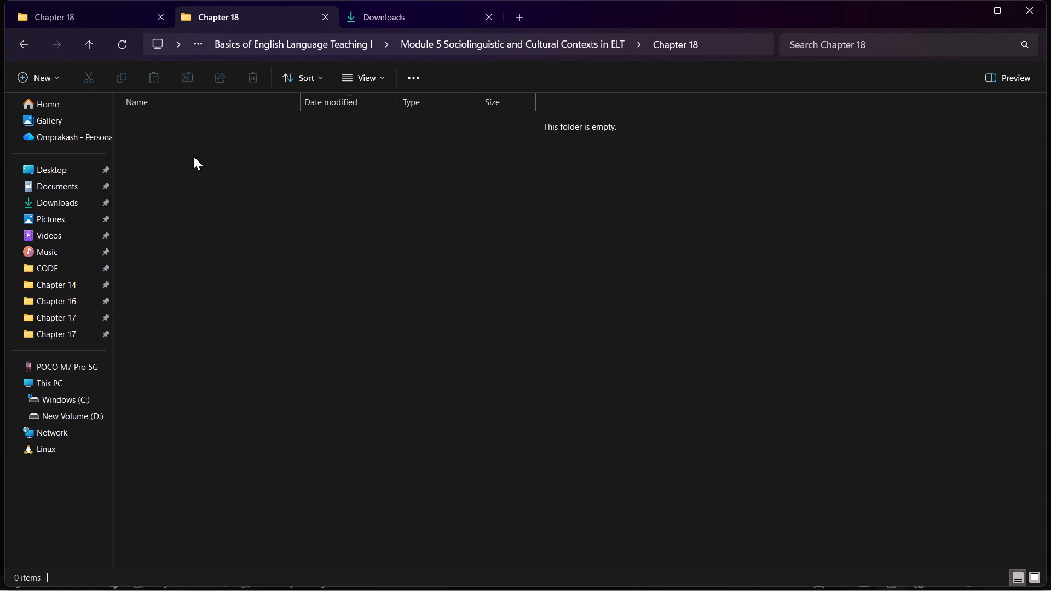
click(395, 12)
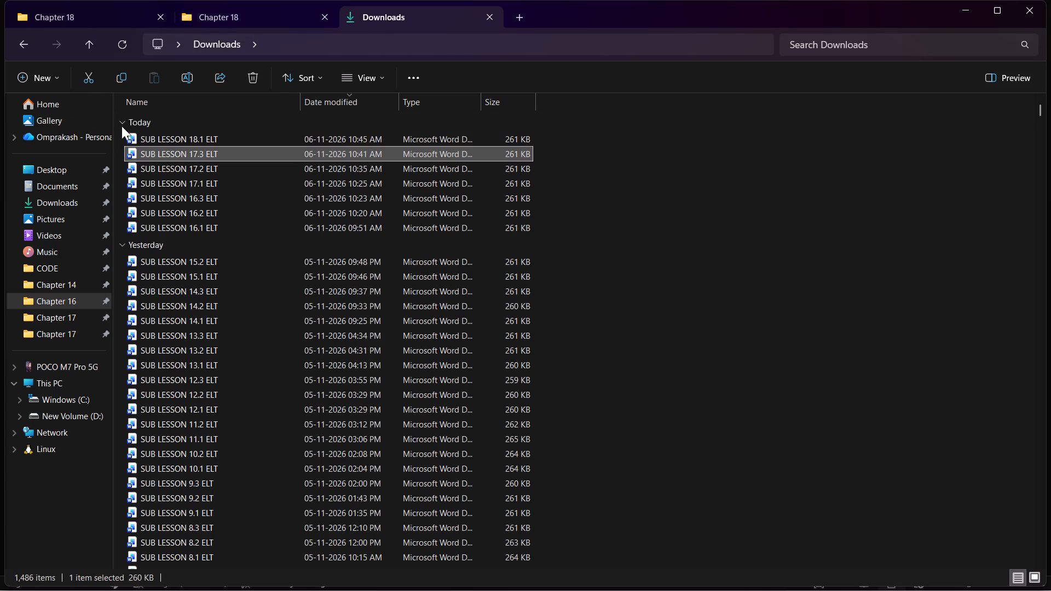
click(136, 136)
click(119, 77)
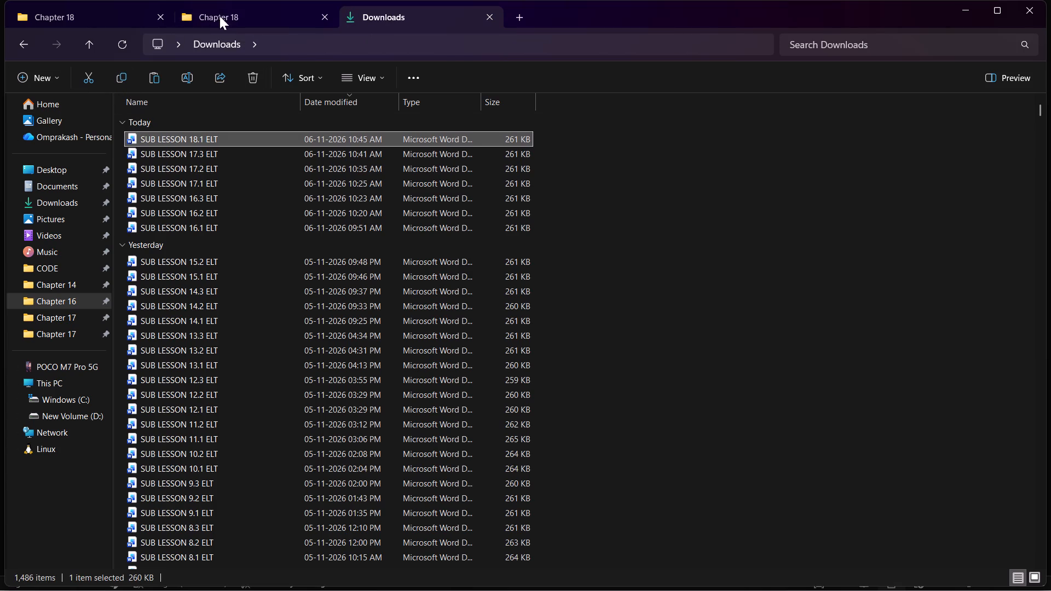
click(222, 14)
click(154, 82)
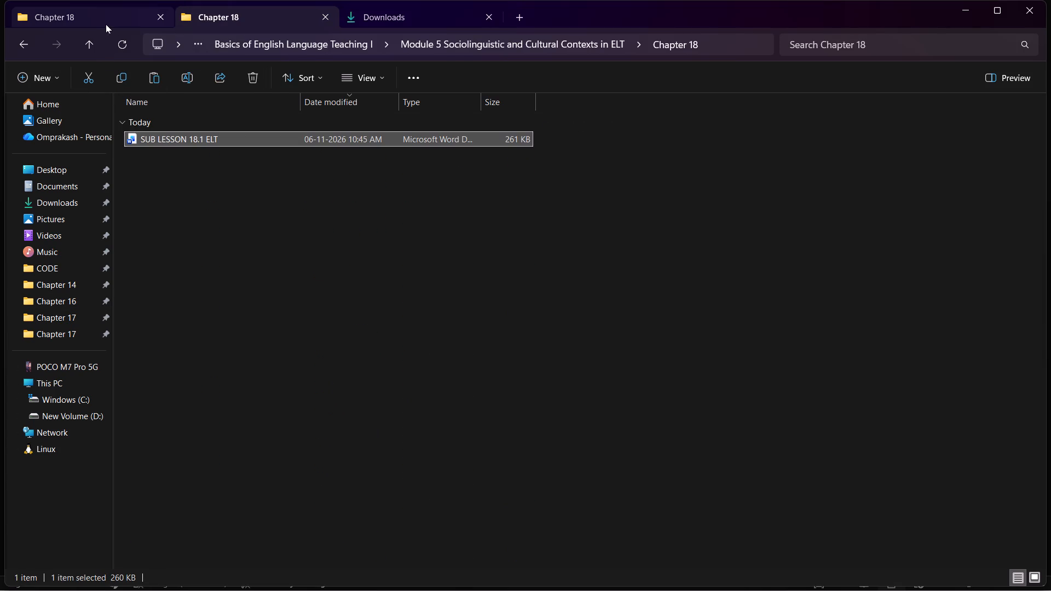
Close the source document 18.1 The Cultural Politics of English.
click(100, 18)
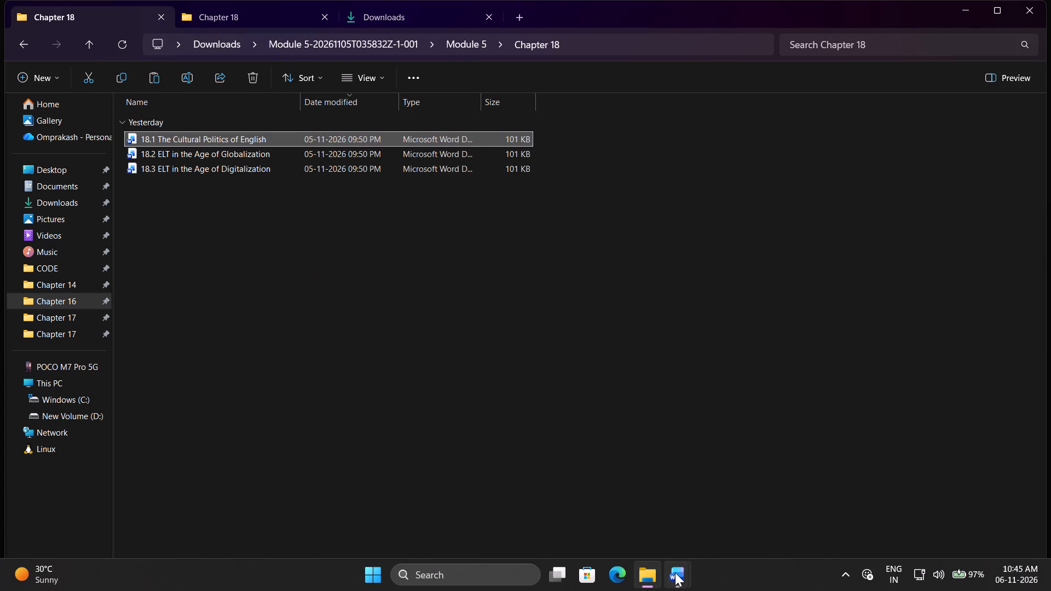
click(793, 512)
click(1042, 5)
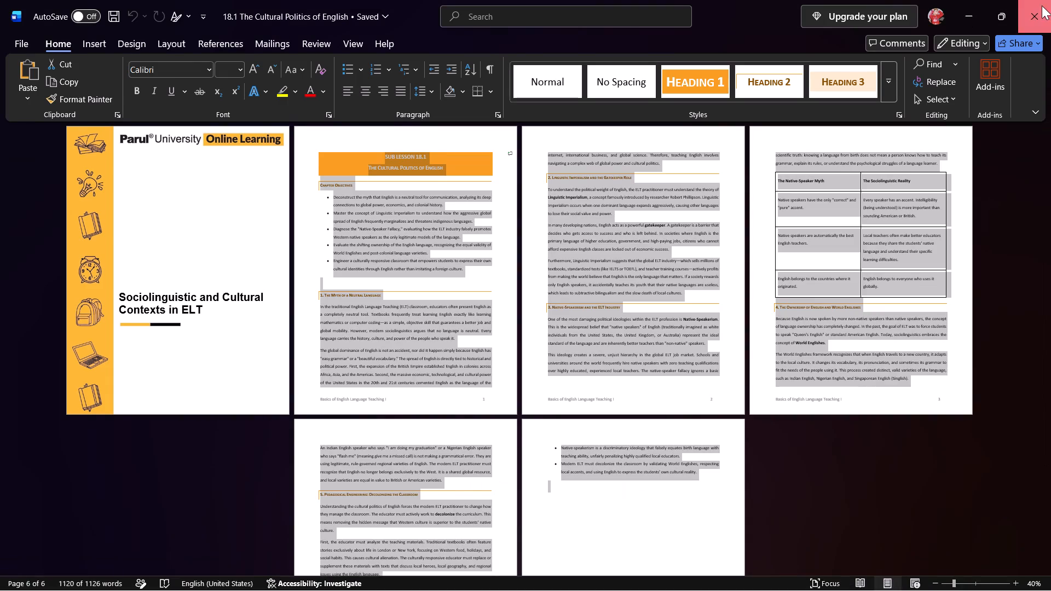
Open the source document 18.2 ELT in the Age of Globalization from the downloaded Chapter 18 folder and enable editing.
double_click(161, 155)
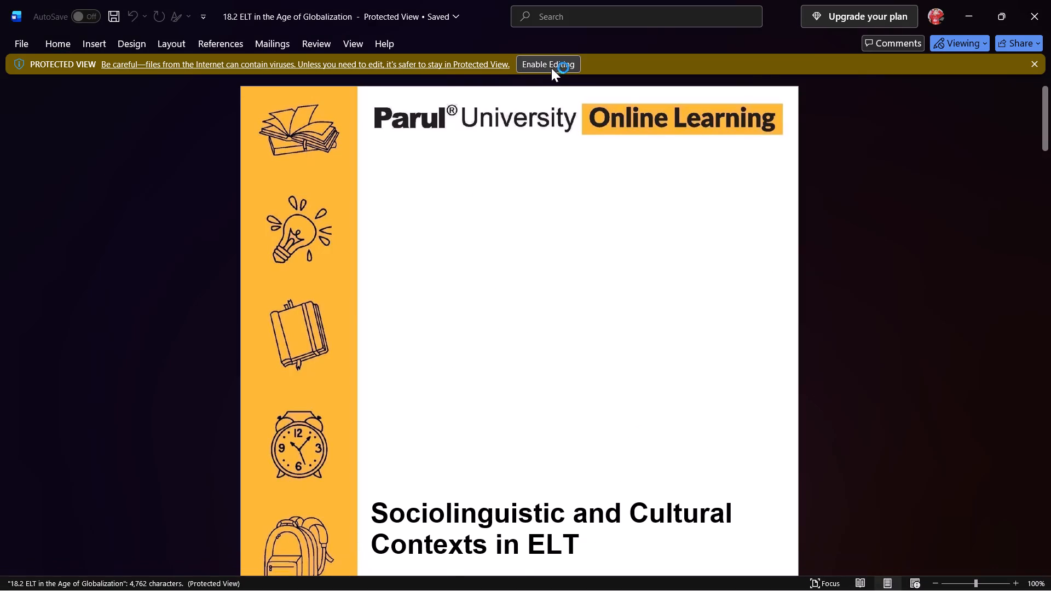
click(552, 66)
Copy all 18.2 lesson content after the cover page and paste it over the lesson content in SUB LESSON 18.1 ELT.
ctrl+scroll(462, 440, down, 4)
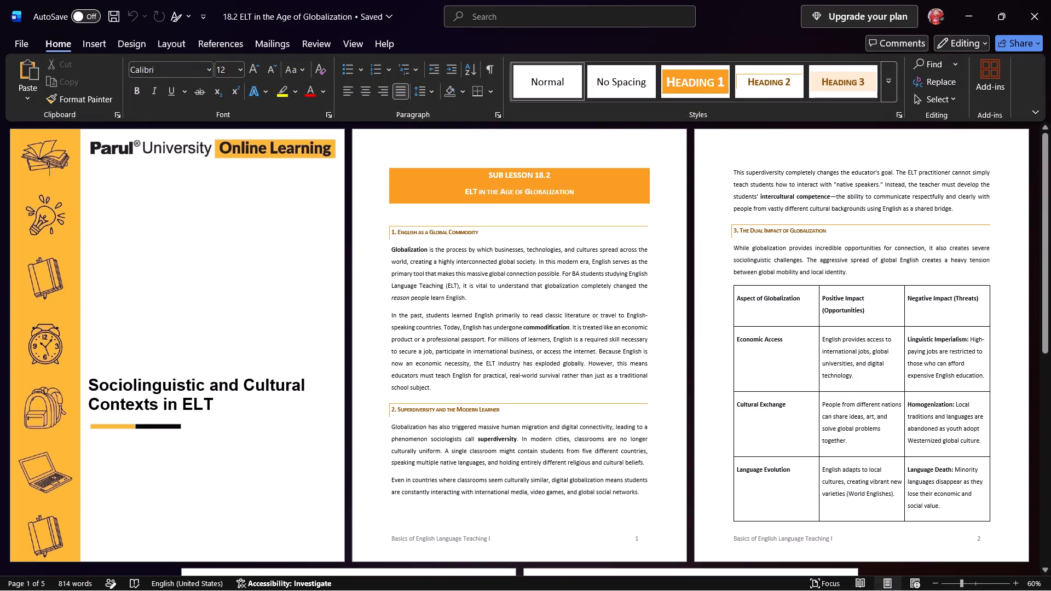
drag(490, 175, 501, 176)
drag(501, 176, 829, 590)
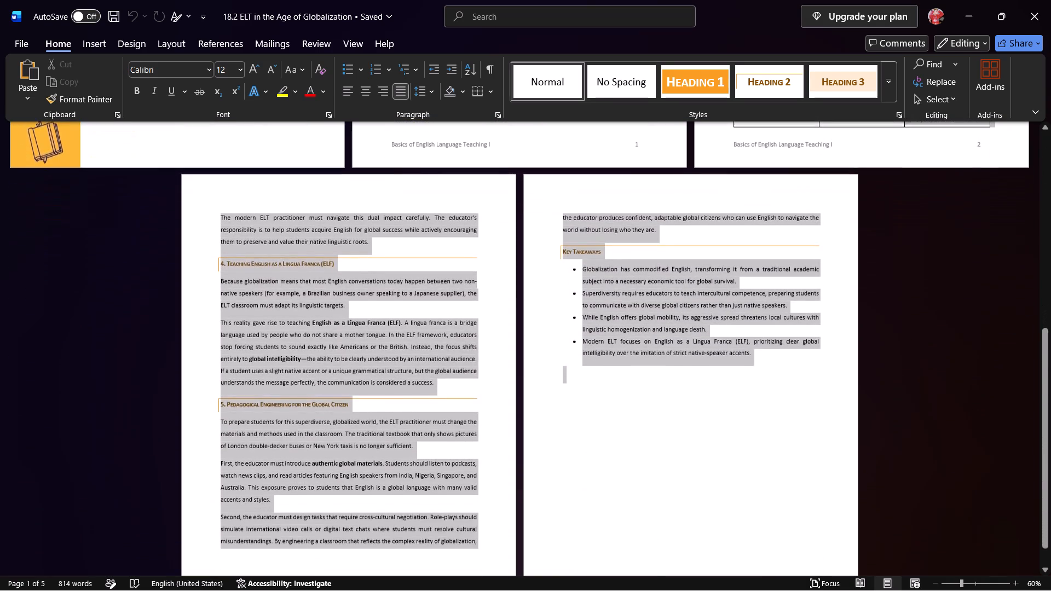
drag(829, 590, 828, 576)
key(ctrl+c)
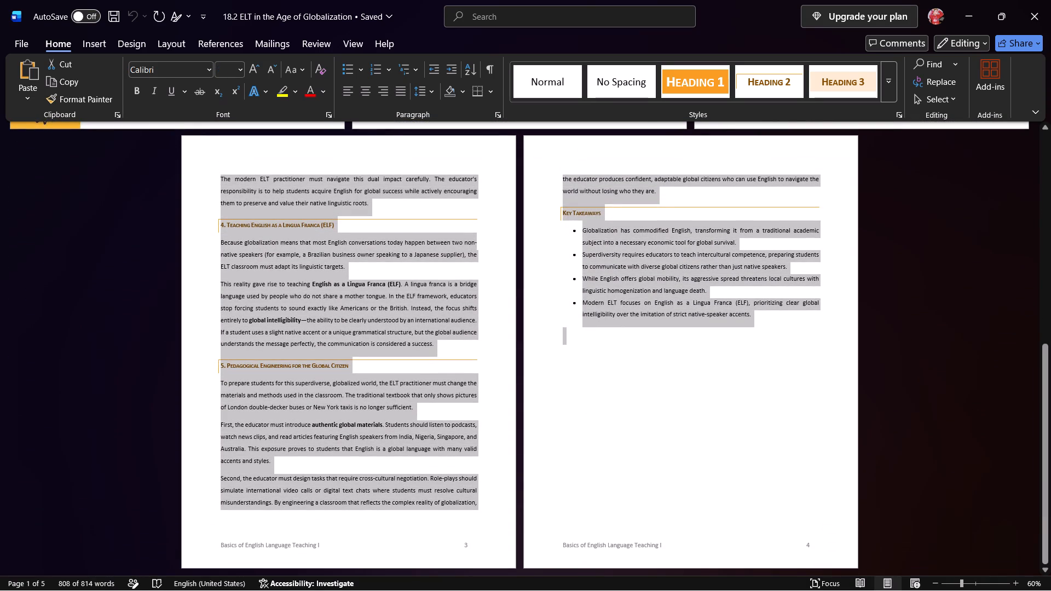
key(alt+Tab)
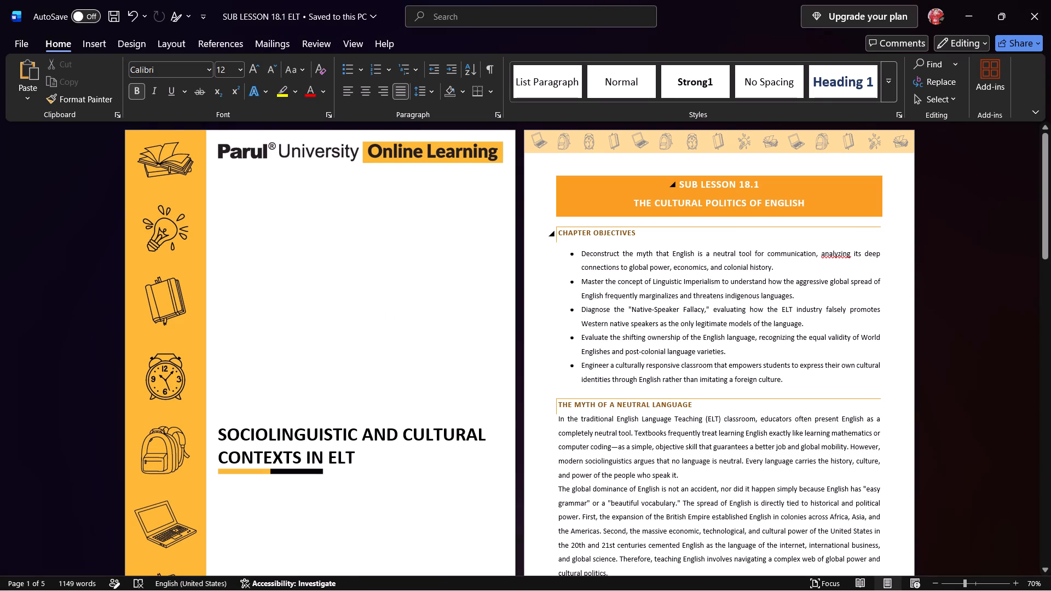
drag(680, 184, 833, 590)
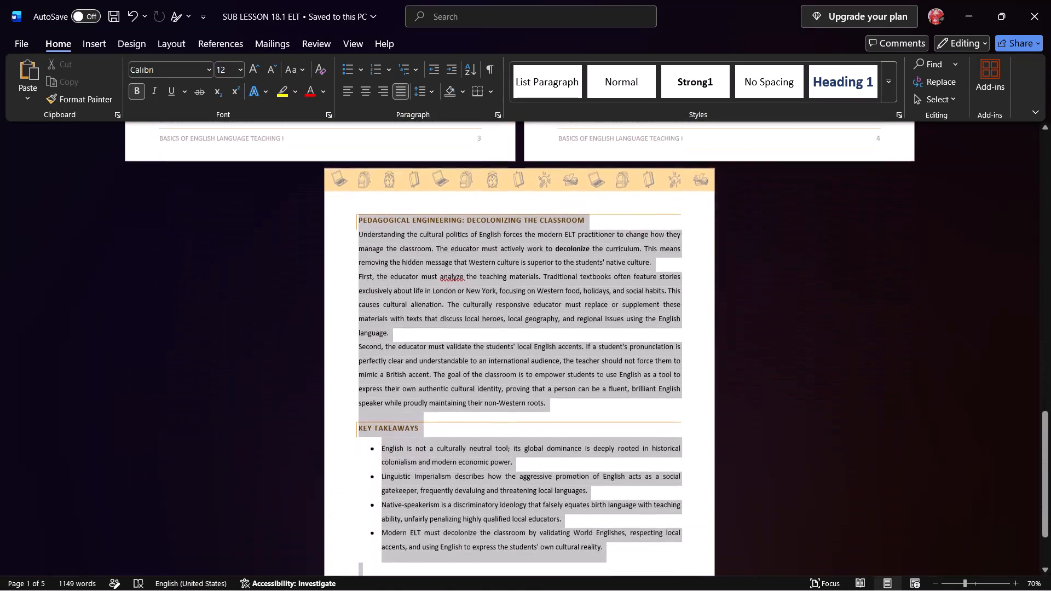
drag(833, 590, 823, 583)
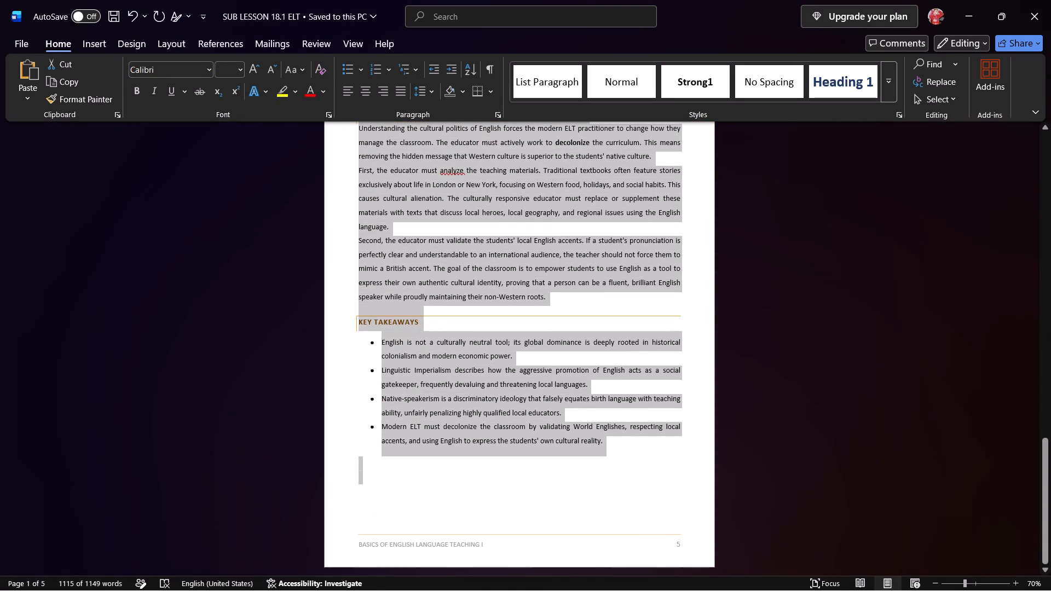
key(ctrl+v)
Set the empty orange heading line left after the pasted Key Takeaways to the Normal style.
scroll(530, 324, up, 6)
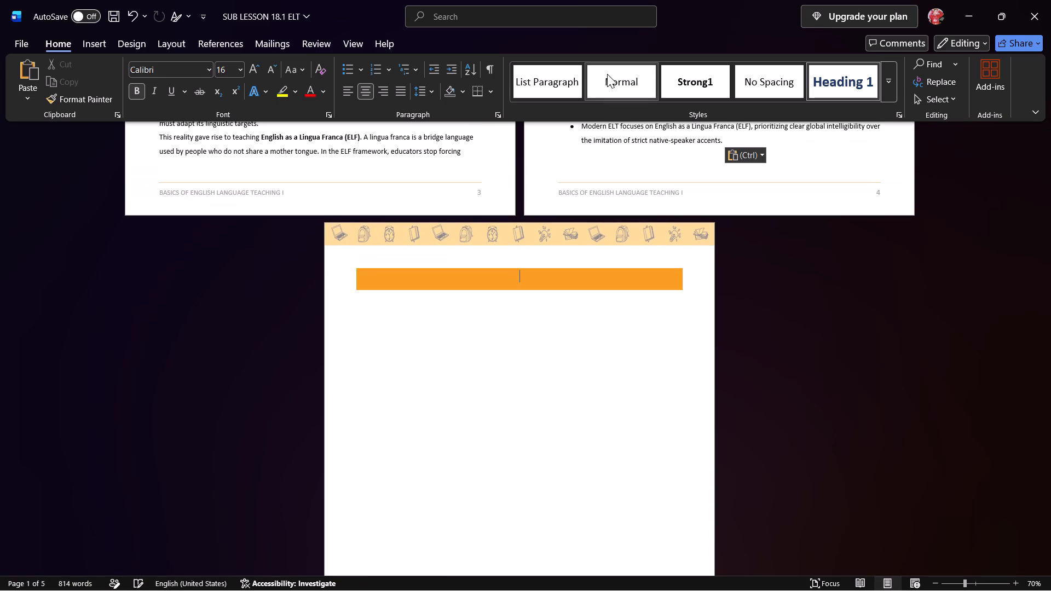
click(610, 74)
key(Delete)
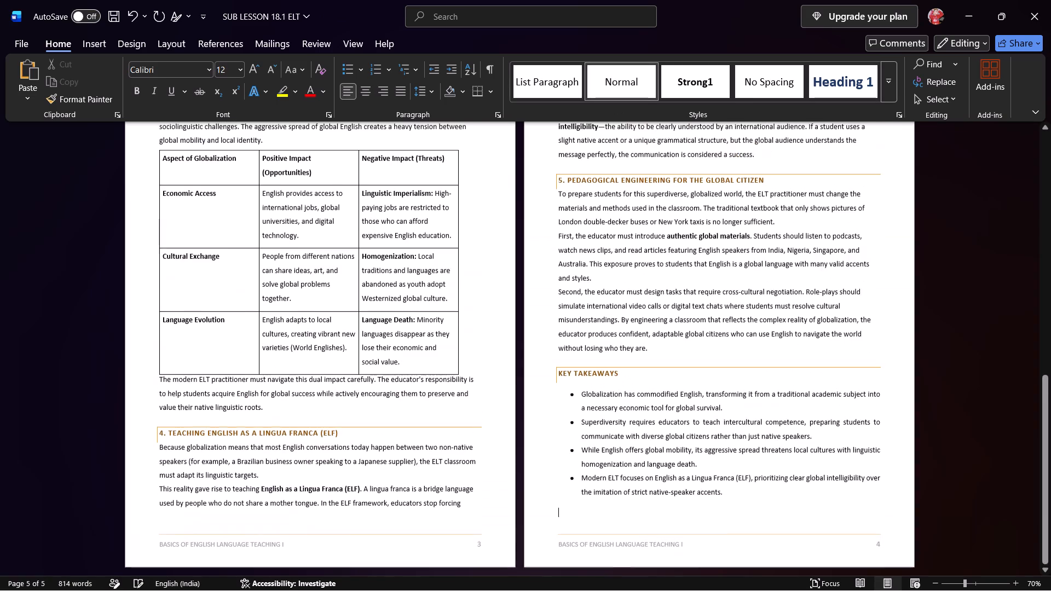
Copy the title banner formatting from document 1.2 onto the SUB LESSON 18.2 and ELT in the Age of Globalization title lines.
scroll(630, 306, up, 20)
scroll(630, 306, up, 12)
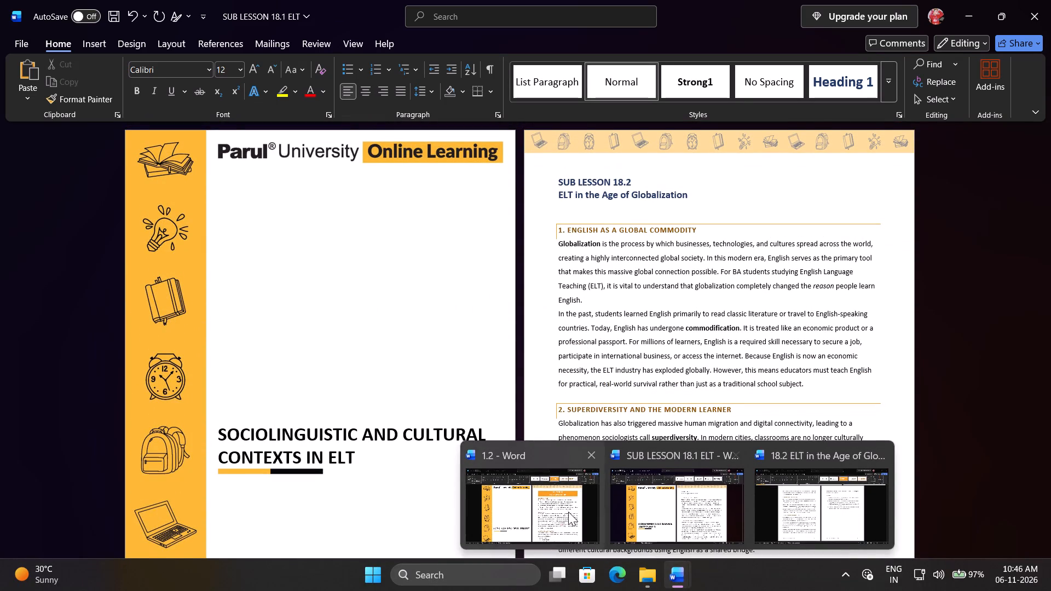
click(565, 512)
click(99, 100)
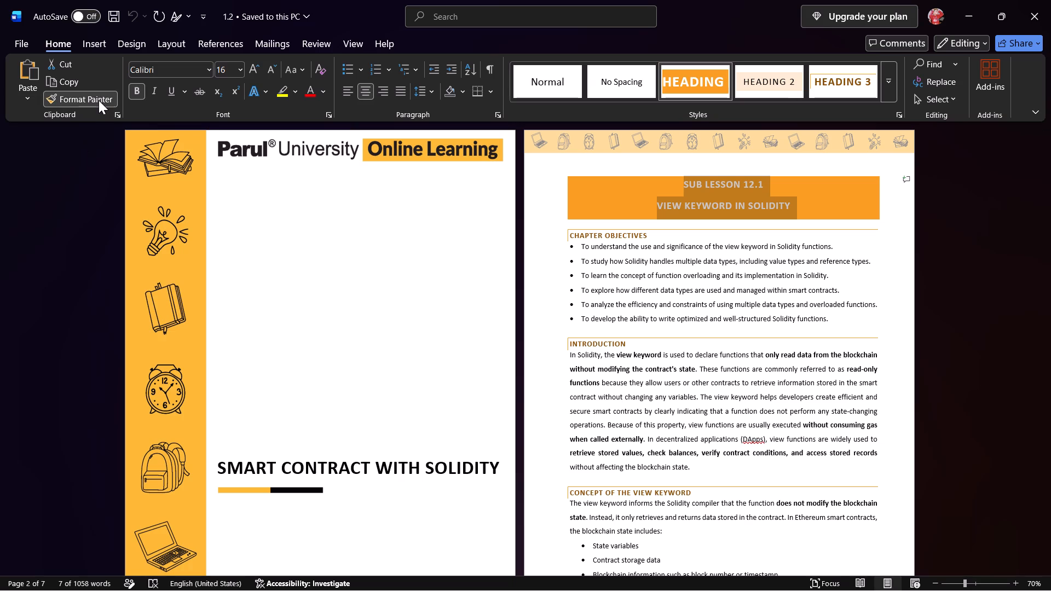
key(alt+Tab)
drag(730, 198, 599, 173)
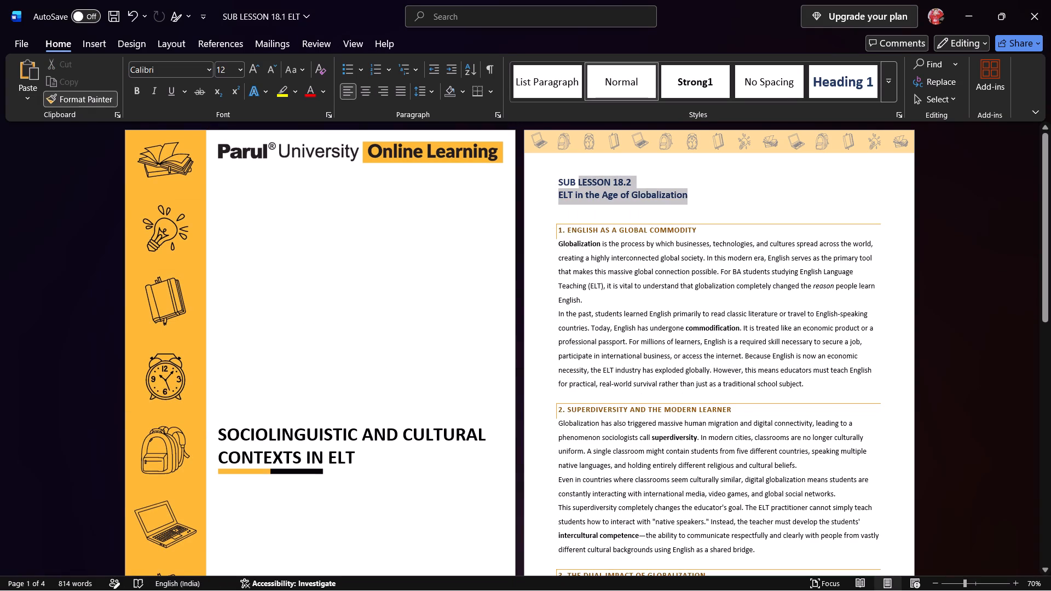
drag(599, 173, 562, 177)
Delete the blank line under the title banner and remove the numbers from the English as a Global Commodity and Superdiversity headings.
click(578, 229)
click(574, 223)
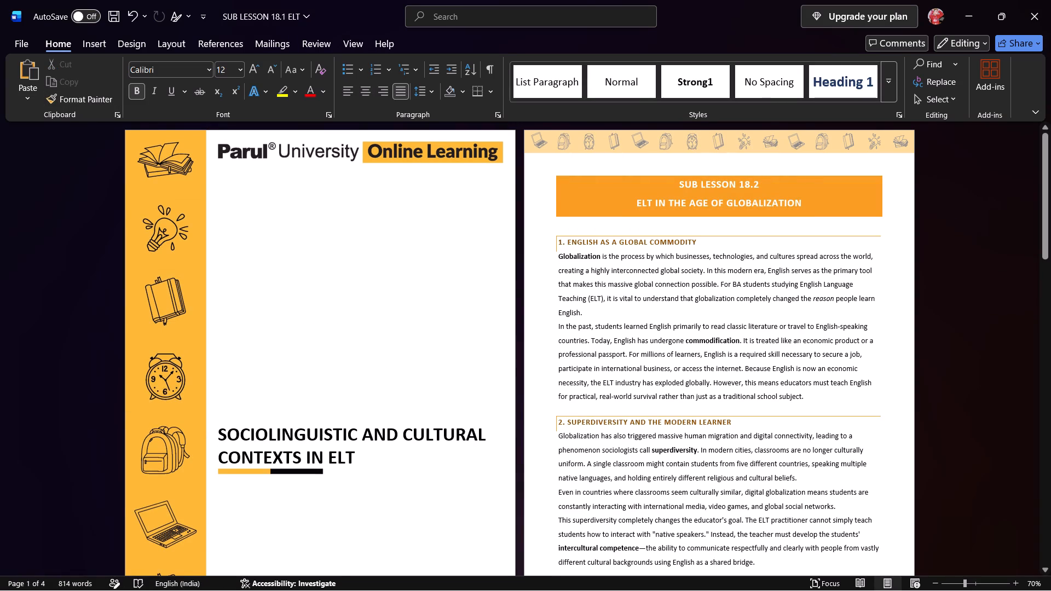
key(Delete)
key(Delete)
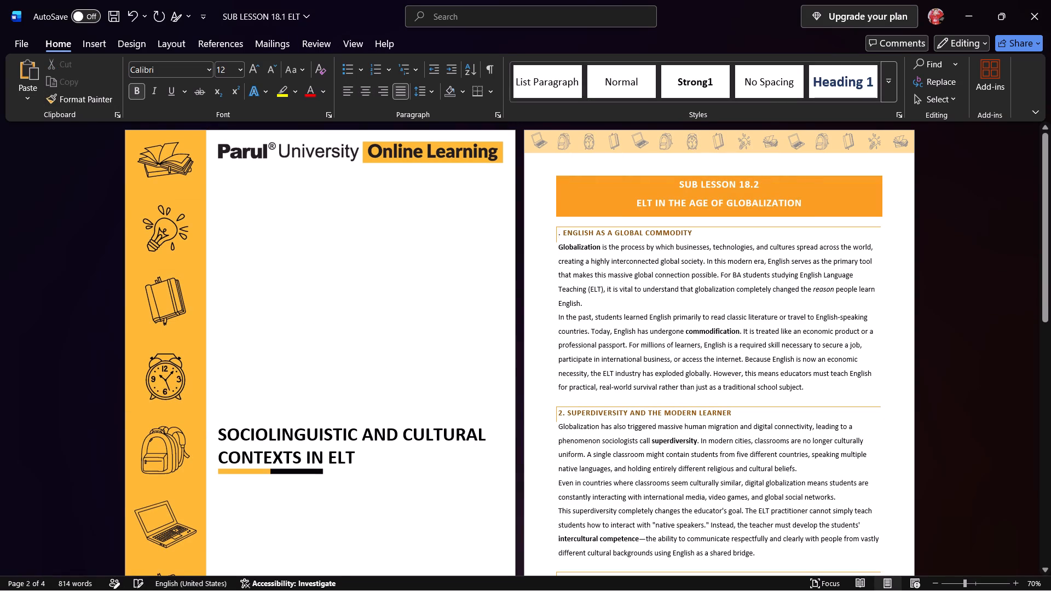
key(Delete)
key(Delete)
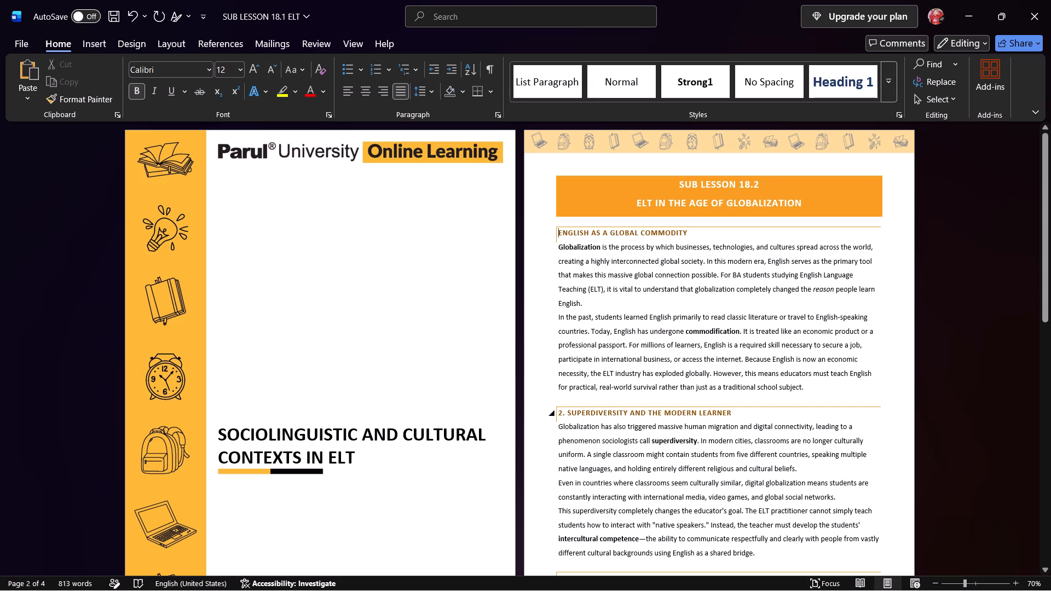
click(558, 414)
key(Delete)
key(Delete)
key(Delete)
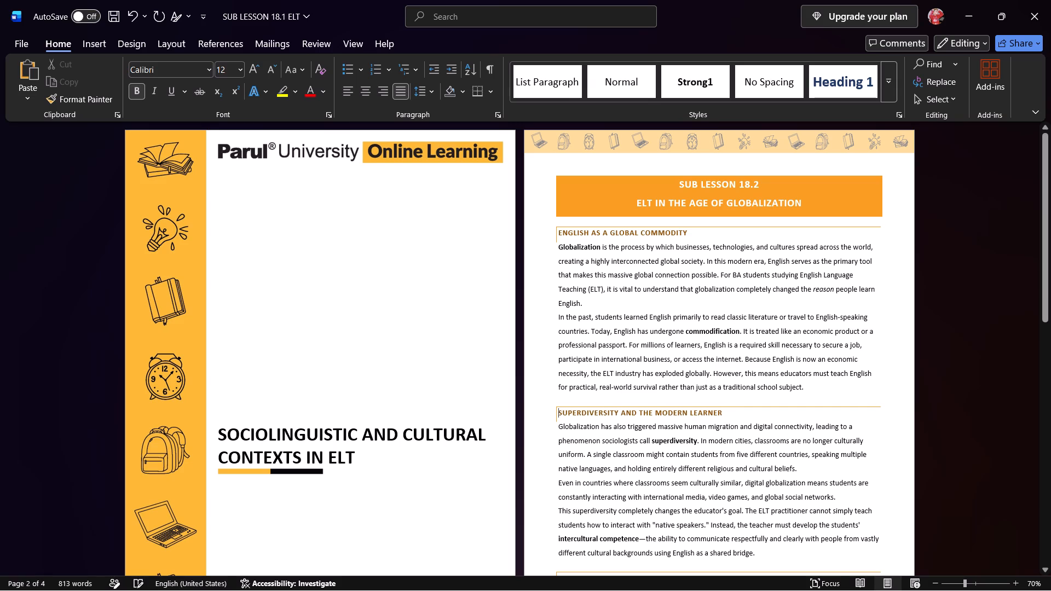
Remove the number 3 and its full stop from the The Dual Impact of Globalization heading.
scroll(604, 418, down, 12)
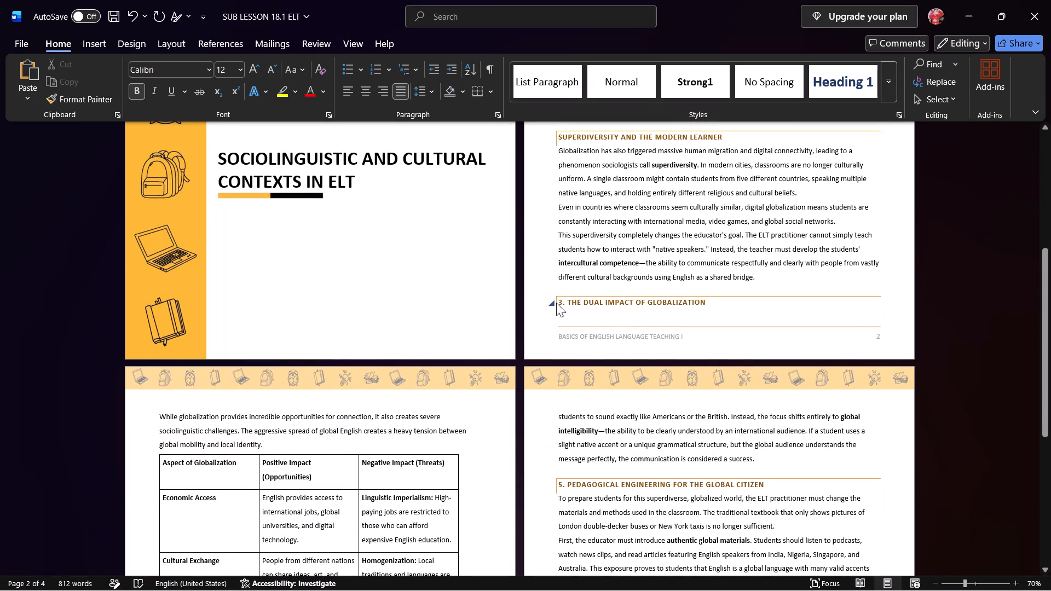
drag(558, 302, 566, 302)
key(Delete)
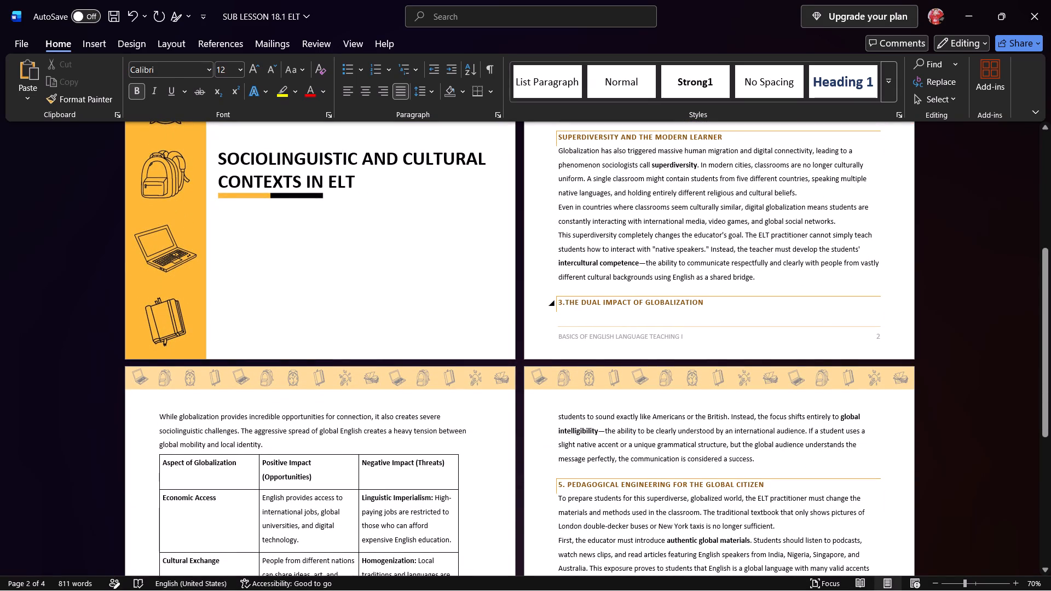
key(BackSpace)
key(BackSpace)
Insert an empty paragraph after the shared bridge sentence so The Dual Impact of Globalization heading starts on the following page.
click(768, 282)
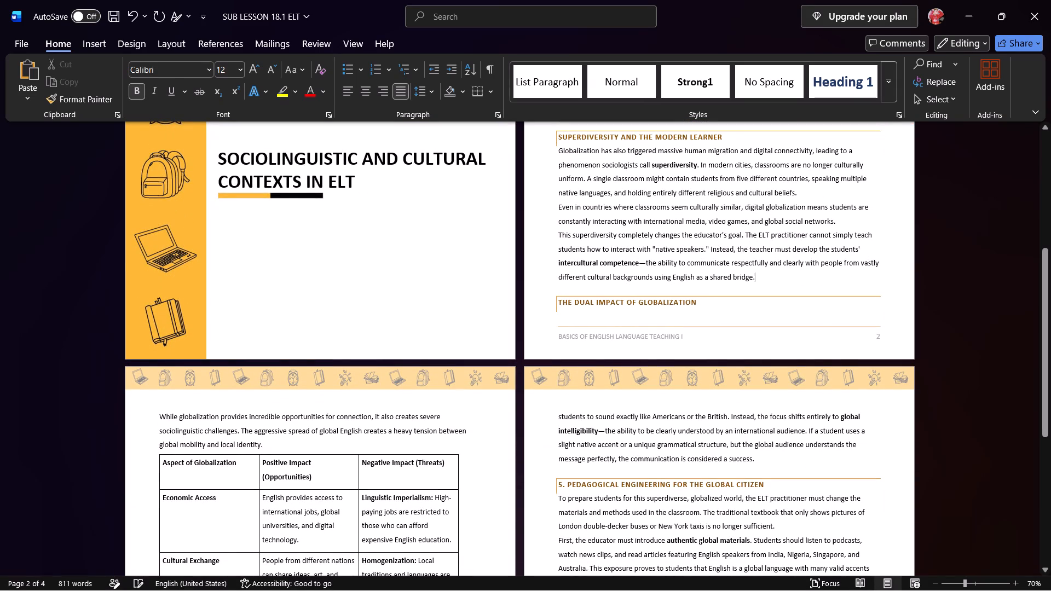
key(Return)
Widen the last column of the Aspect of Globalization table so its outer edge reaches the text margin.
scroll(273, 401, down, 6)
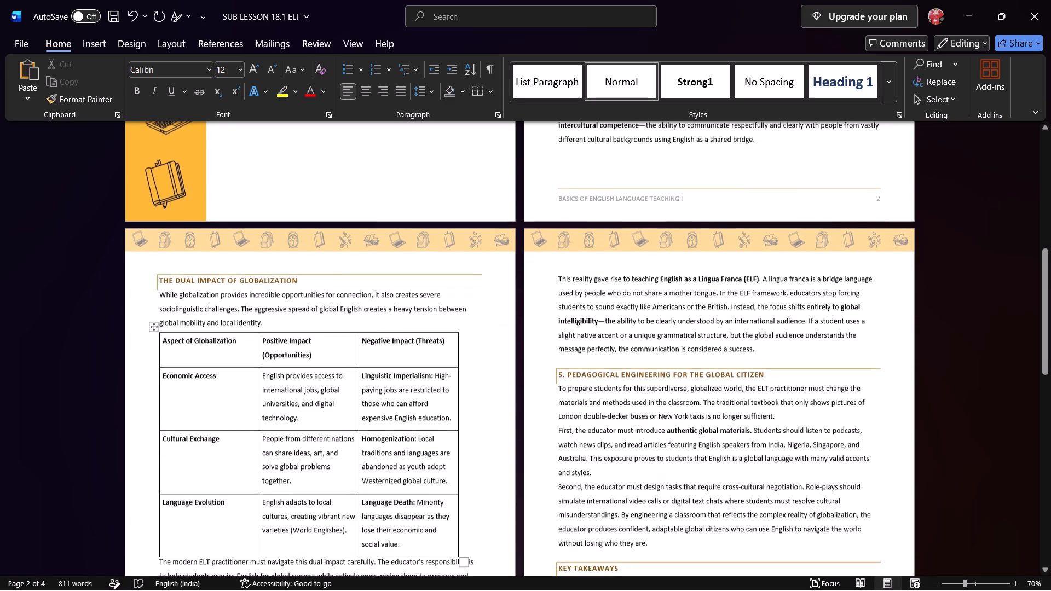
scroll(264, 394, down, 5)
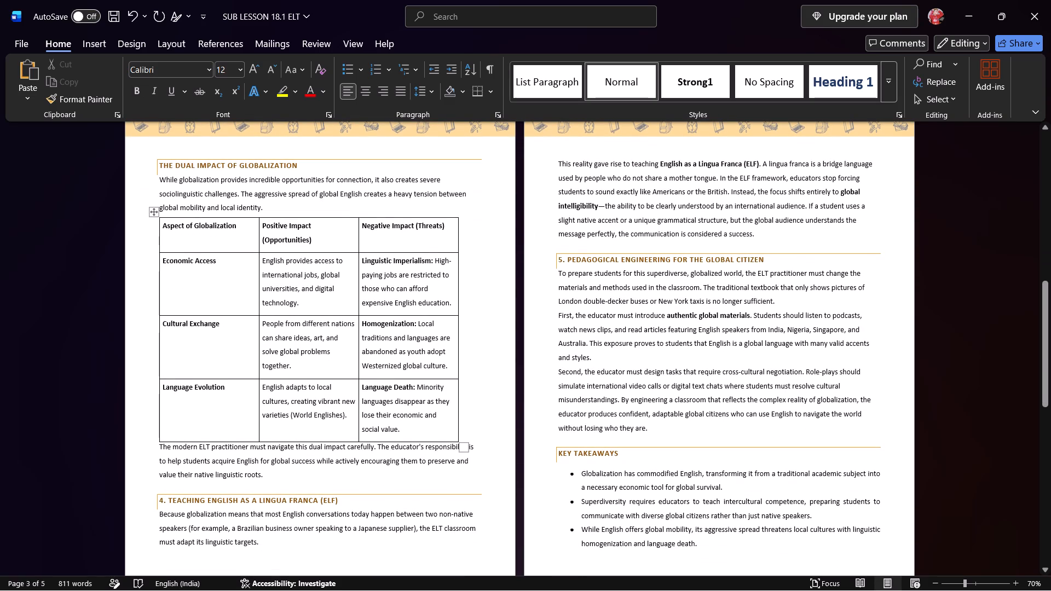
drag(457, 351, 472, 352)
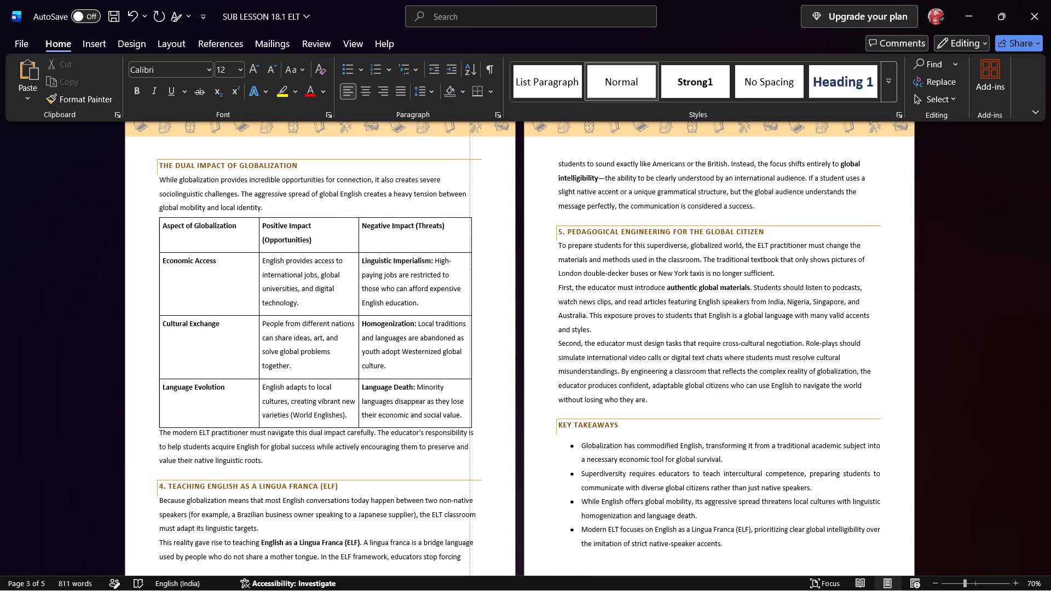
drag(472, 352, 484, 356)
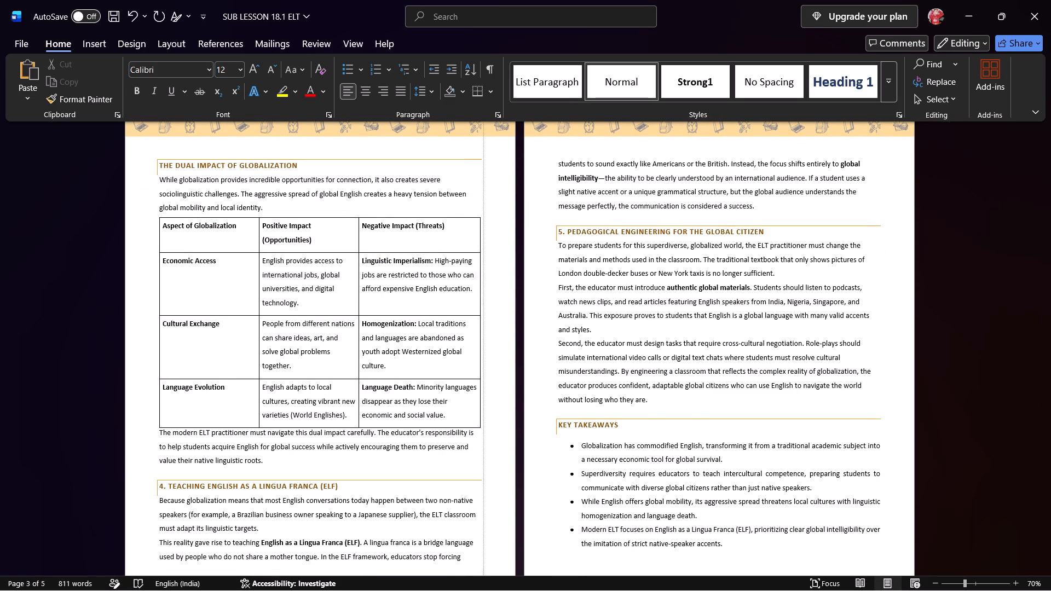
drag(484, 356, 484, 356)
Remove the numbers from the Teaching English as a Lingua Franca (ELF) and Pedagogical Engineering for the Global Citizen headings.
scroll(151, 461, down, 6)
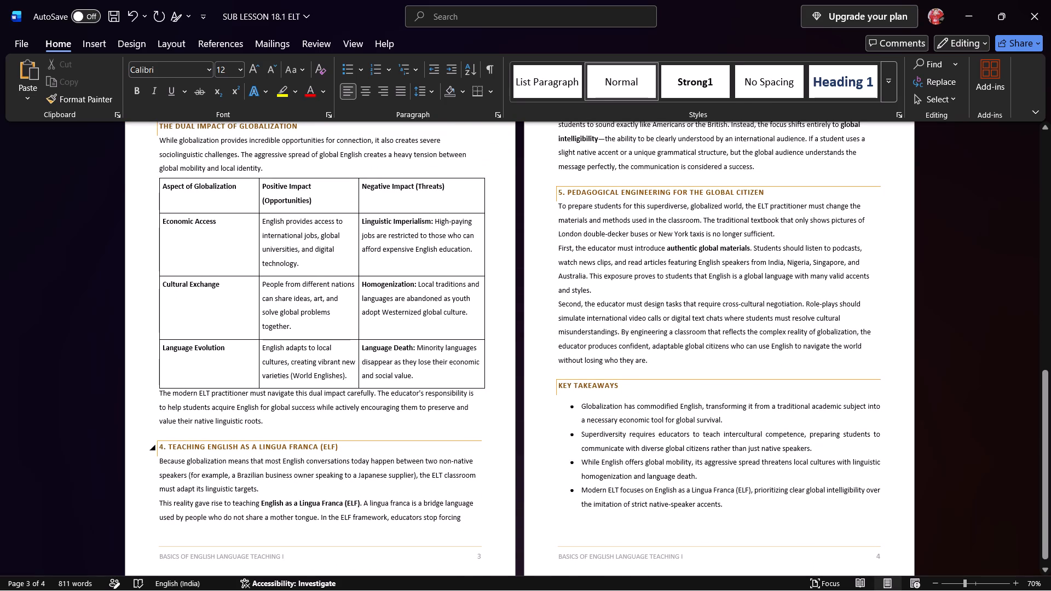
click(164, 448)
click(169, 447)
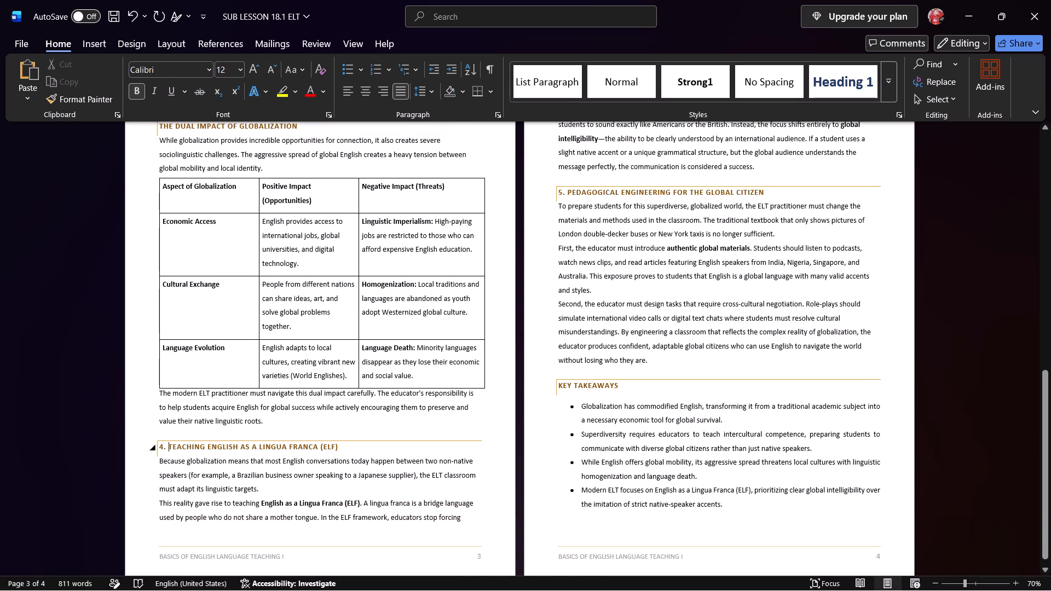
key(BackSpace)
key(BackSpace)
key(BackSpace)
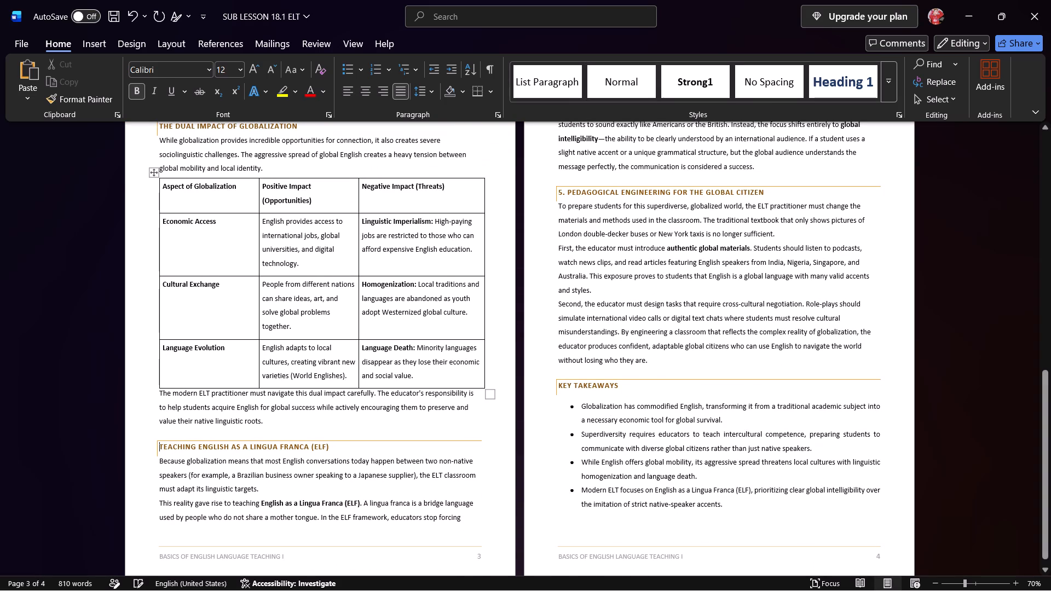
scroll(565, 234, up, 3)
scroll(565, 235, down, 1)
click(565, 236)
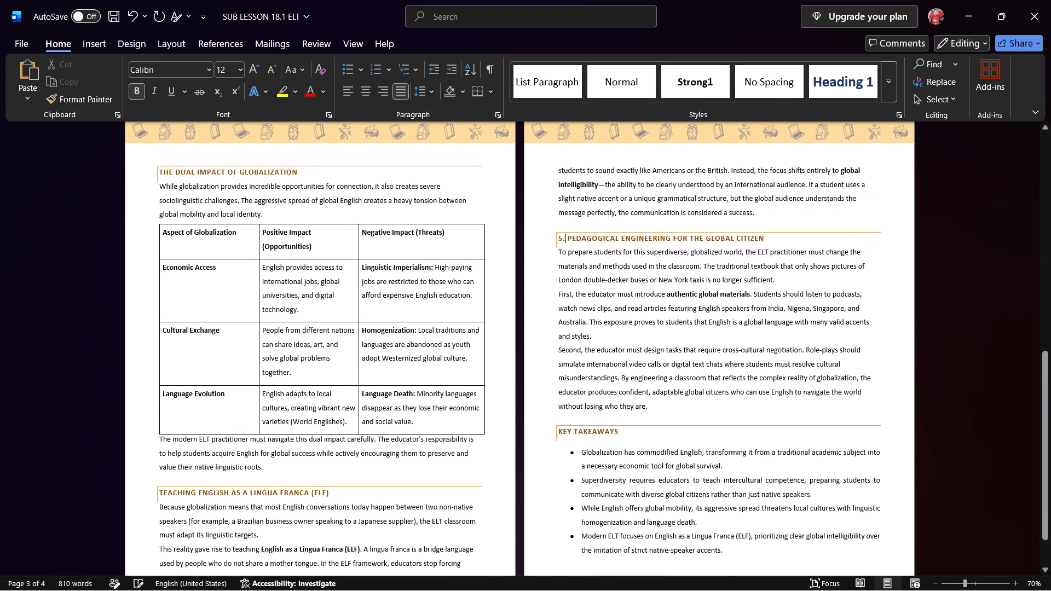
key(BackSpace)
key(BackSpace)
key(Delete)
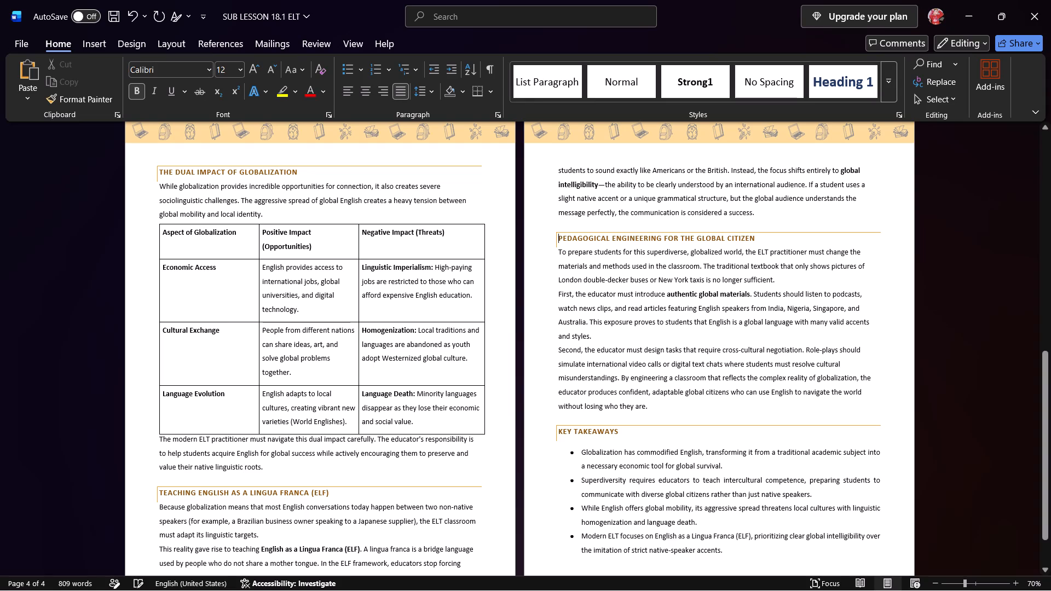
Justify the text of the whole document and apply a line spacing setting to it.
scroll(560, 427, down, 14)
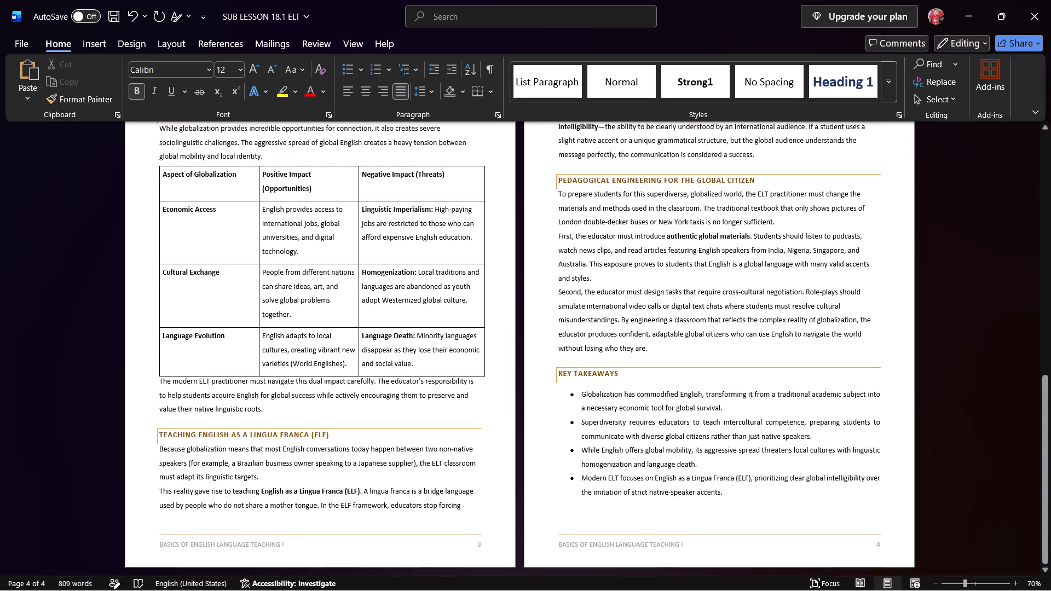
key(ctrl+a)
click(401, 93)
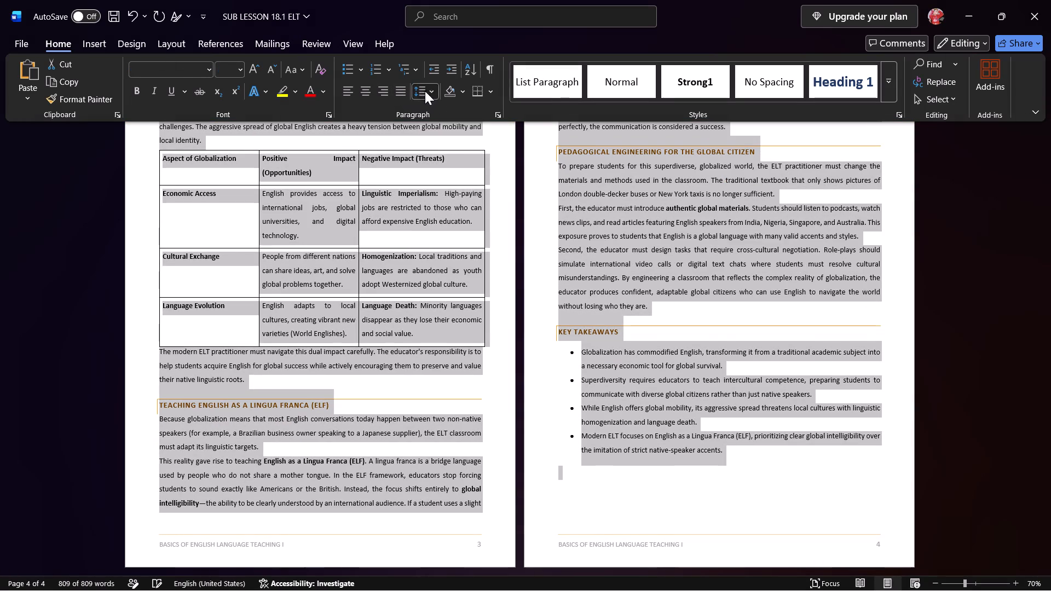
click(425, 91)
click(442, 146)
scroll(445, 345, up, 5)
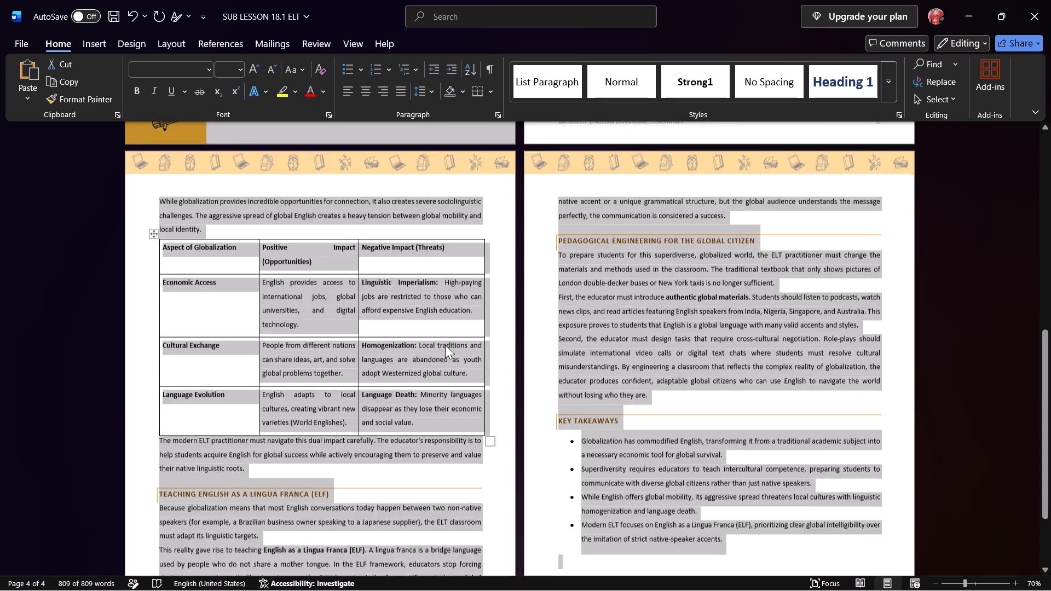
scroll(445, 345, up, 18)
scroll(445, 345, up, 6)
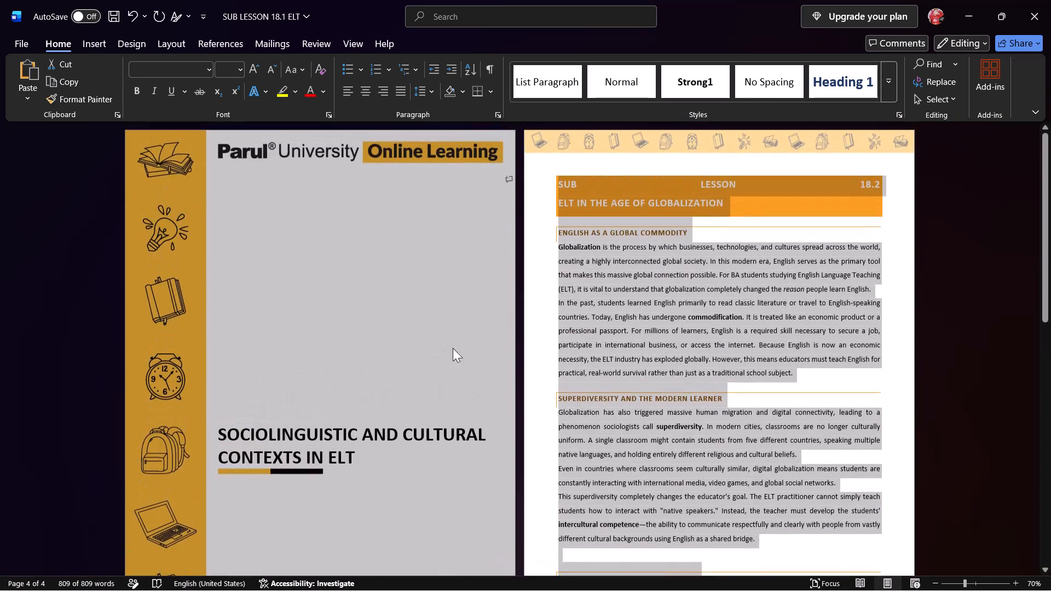
click(709, 509)
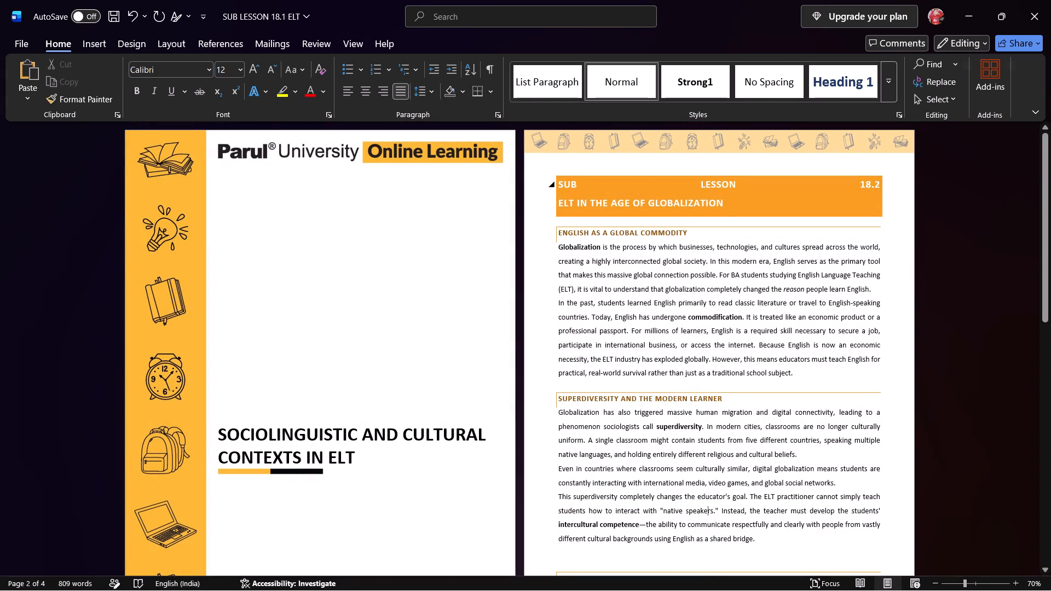
Centre the two title banner lines, SUB LESSON 18.2 and ELT in the Age of Globalization.
drag(753, 206, 602, 176)
click(367, 88)
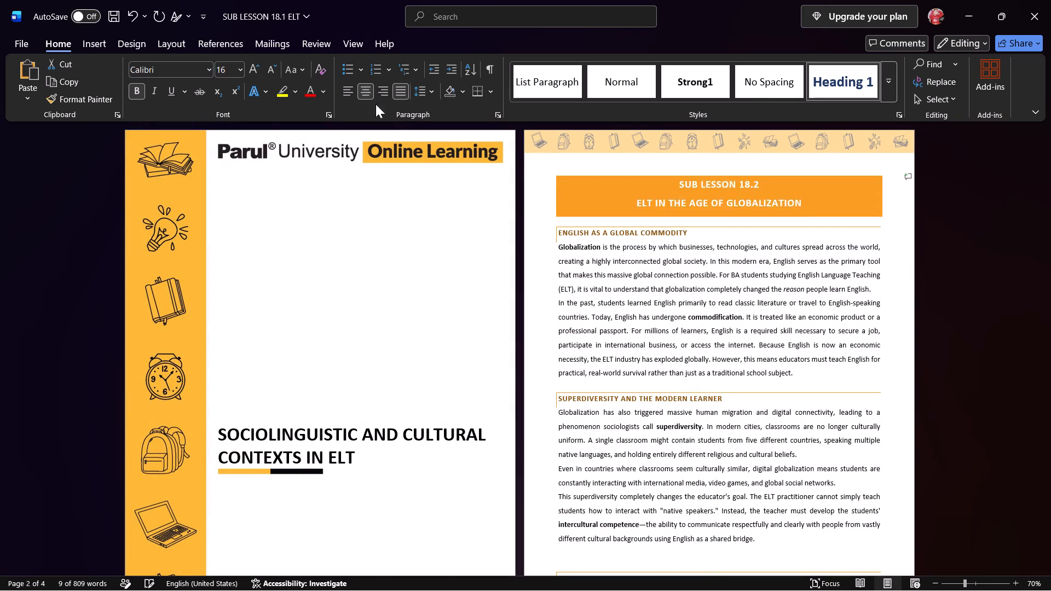
Save the document in Downloads under the new name SUB LESSON 18.2 ELT.
click(25, 40)
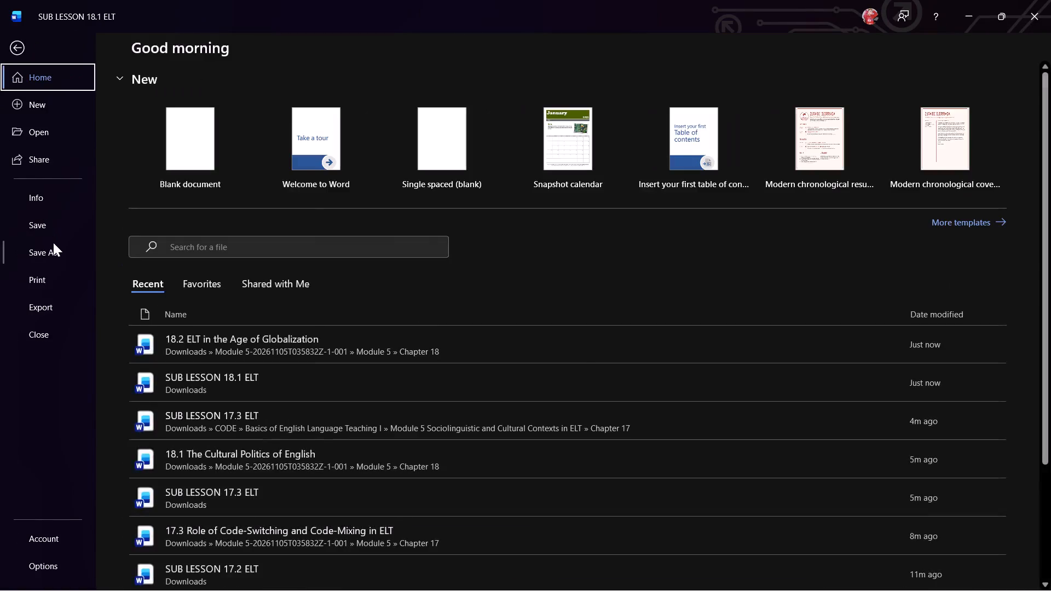
click(53, 242)
click(413, 182)
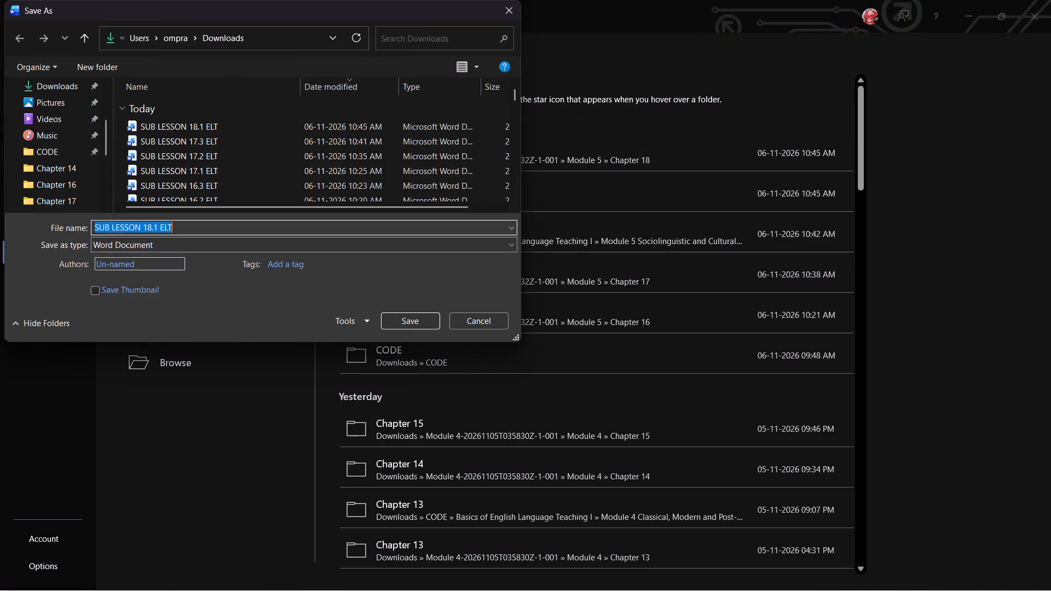
click(154, 227)
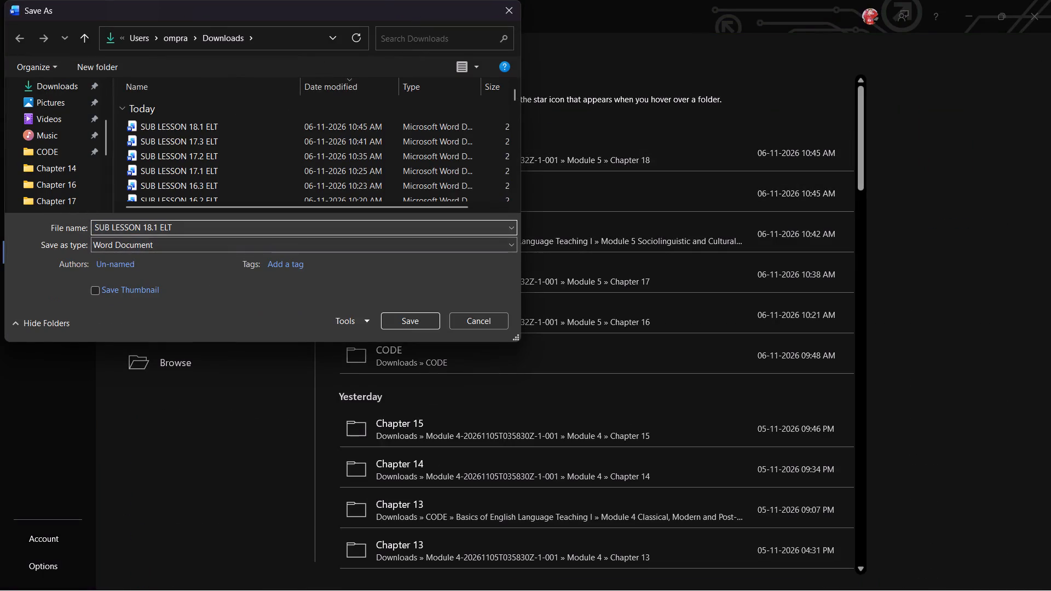
key(Delete)
key(2)
key(Return)
In File Explorer, copy SUB LESSON 18.2 ELT from Downloads into Chapter 18 of Module 5 Sociolinguistic and Cultural Contexts in ELT.
click(648, 570)
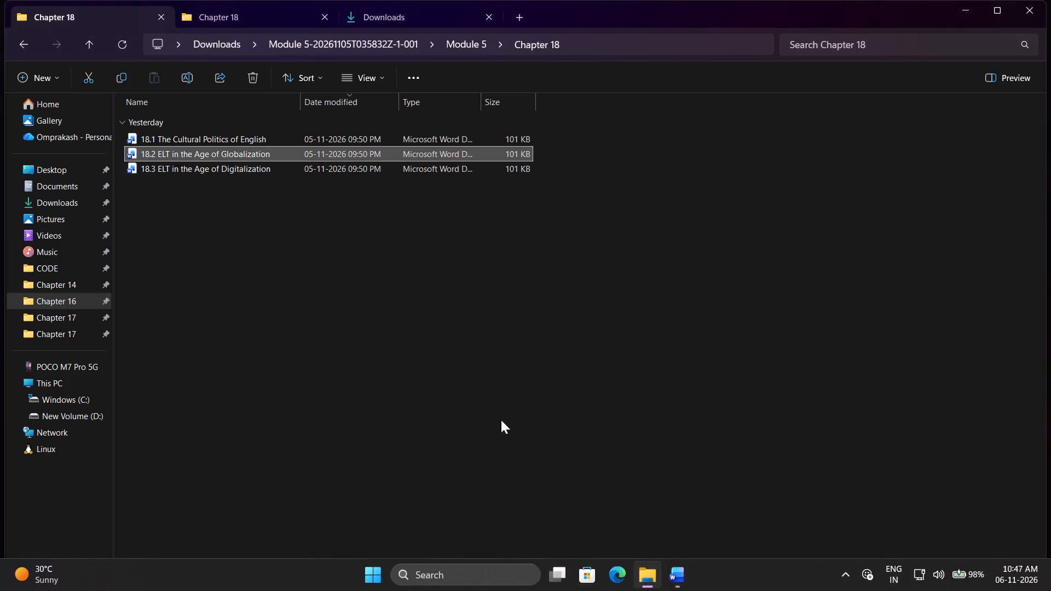
click(382, 11)
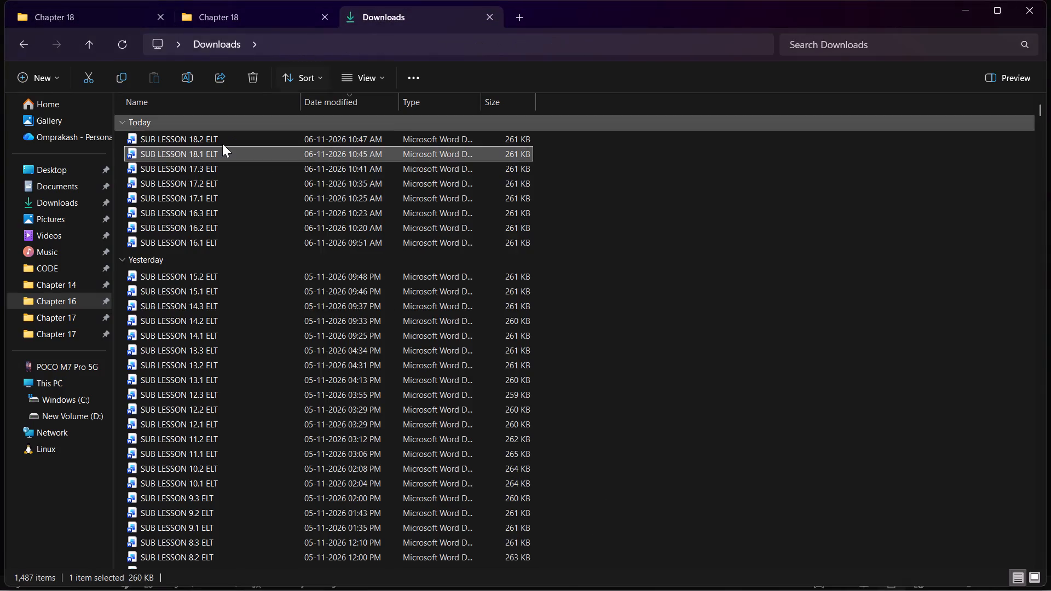
click(207, 140)
click(116, 80)
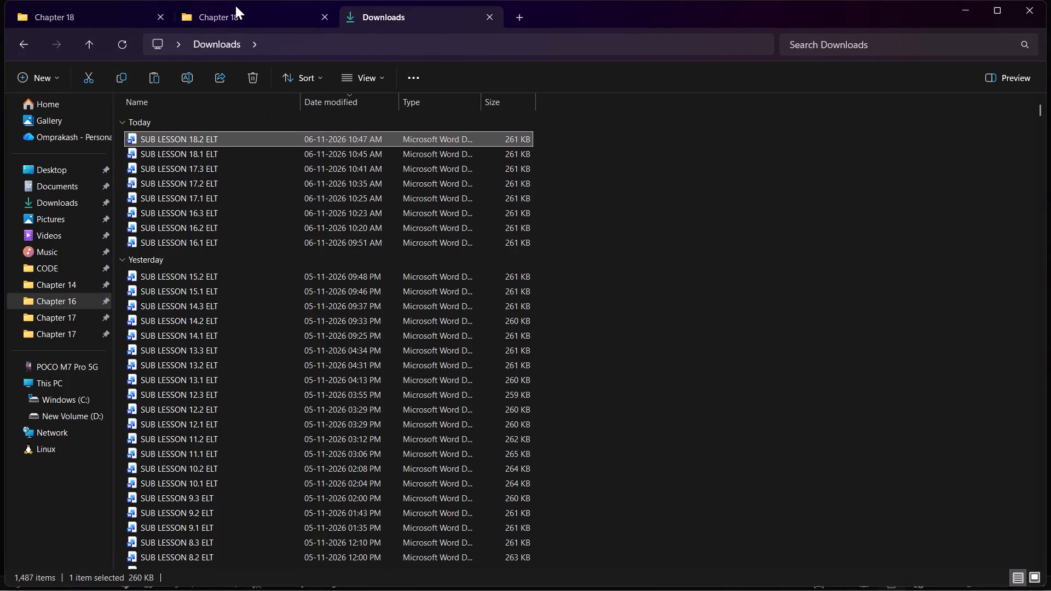
click(235, 5)
click(230, 18)
click(151, 77)
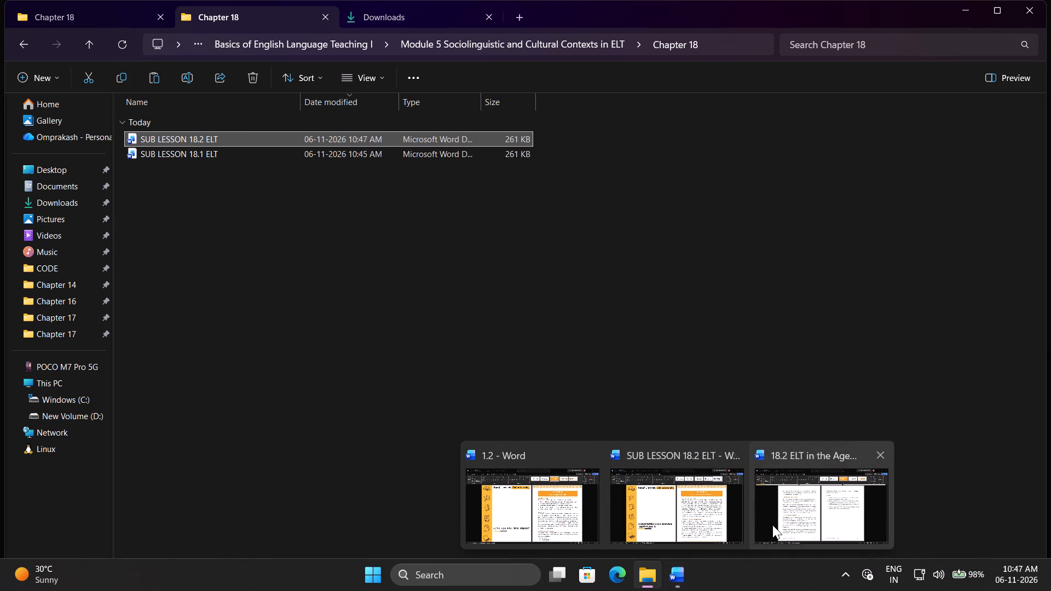
Close the source document 18.2 ELT in the Age of Globalization.
click(822, 517)
click(1035, 19)
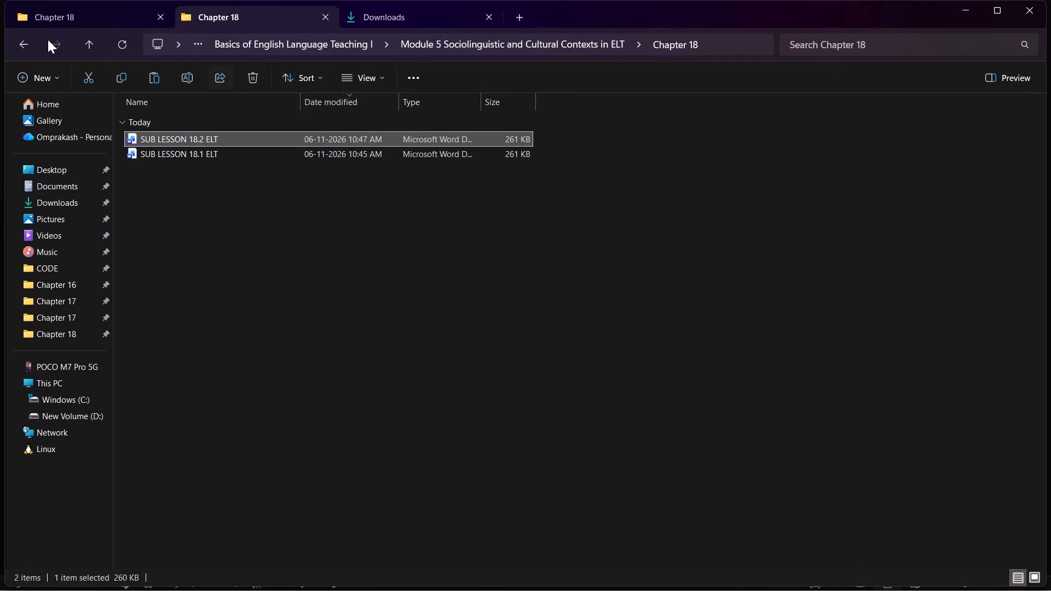
Open the source document 18.3 ELT in the Age of Digitalization from the downloaded Chapter 18 folder and enable editing.
click(67, 13)
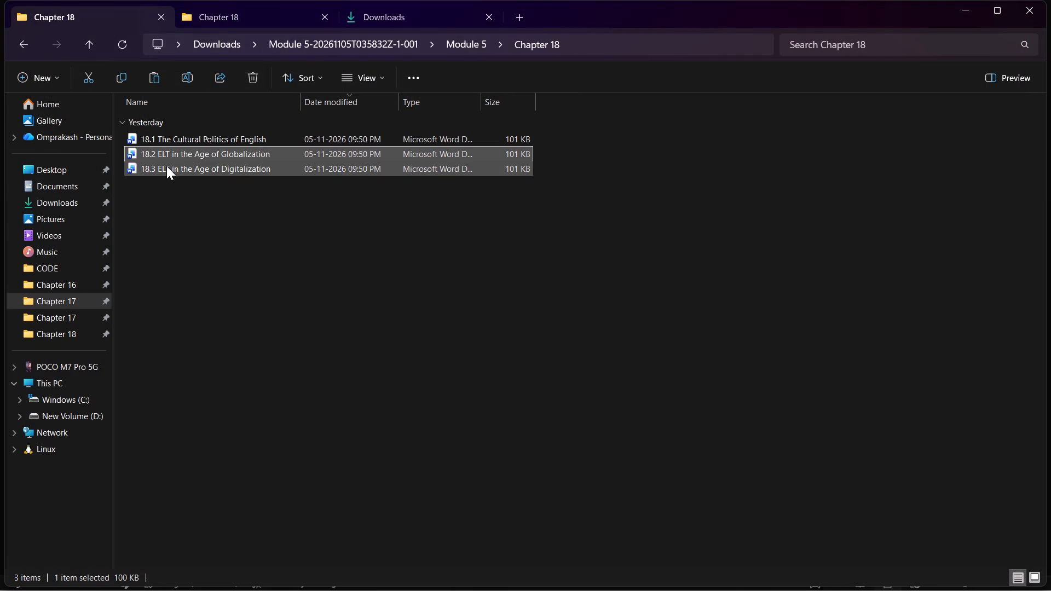
double_click(166, 166)
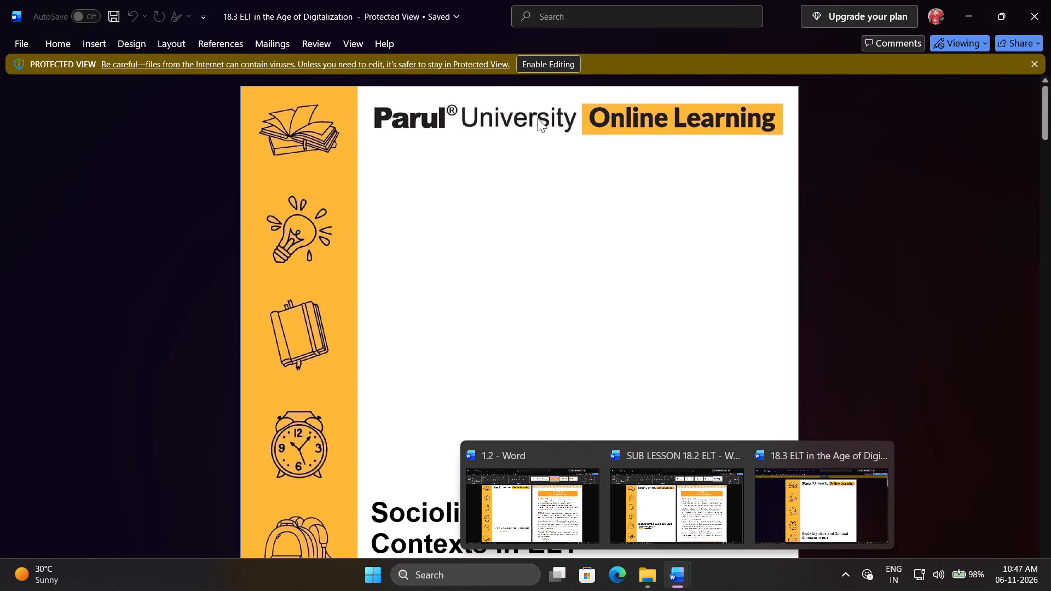
click(557, 59)
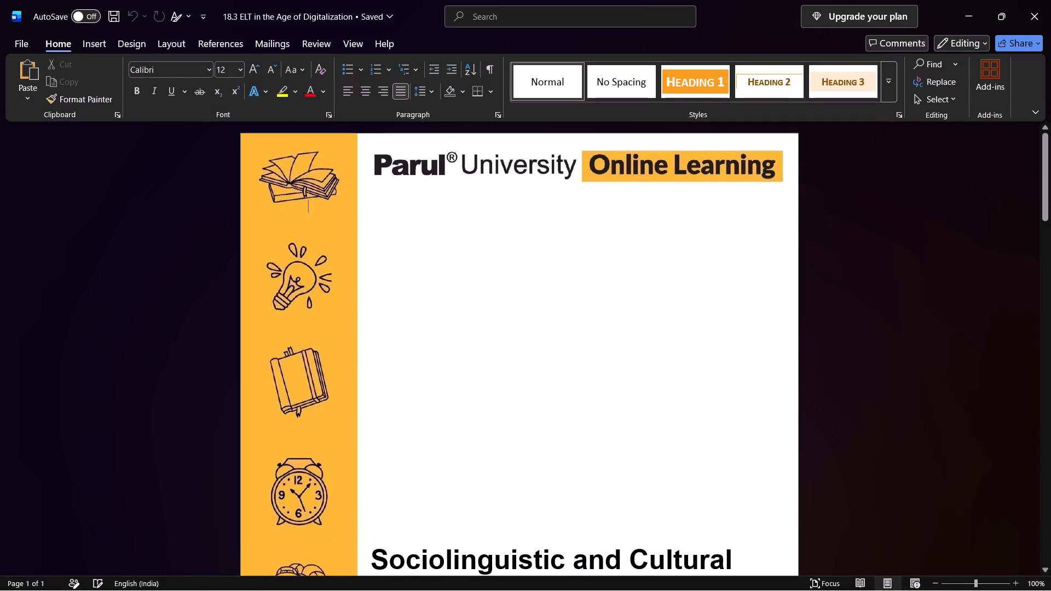
Copy all 18.3 content after the cover page, including Course Outcomes, and paste it over the lesson content in SUB LESSON 18.2 ELT.
ctrl+scroll(424, 489, down, 5)
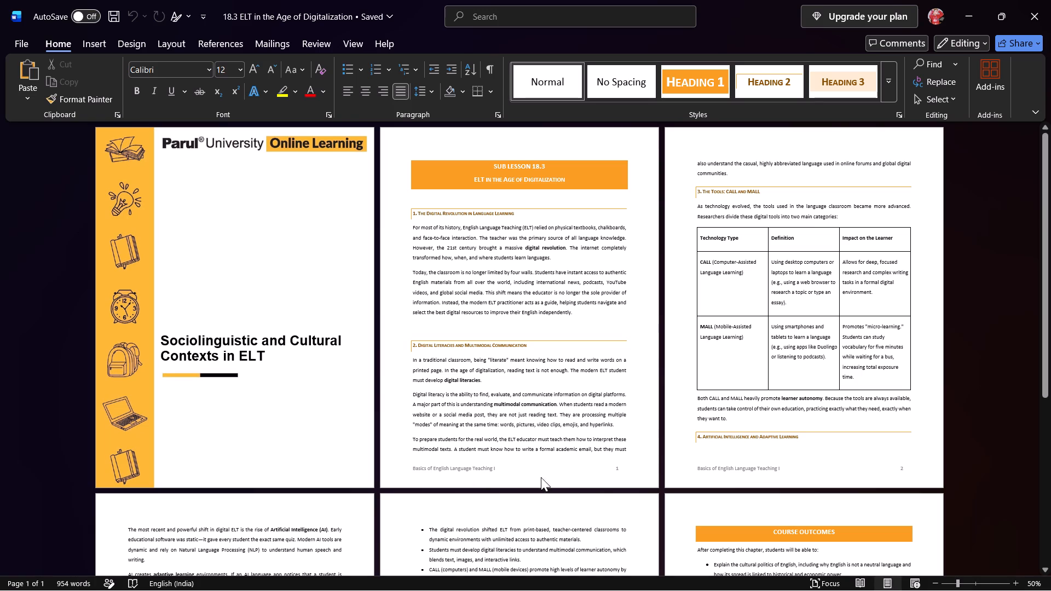
scroll(806, 486, down, 6)
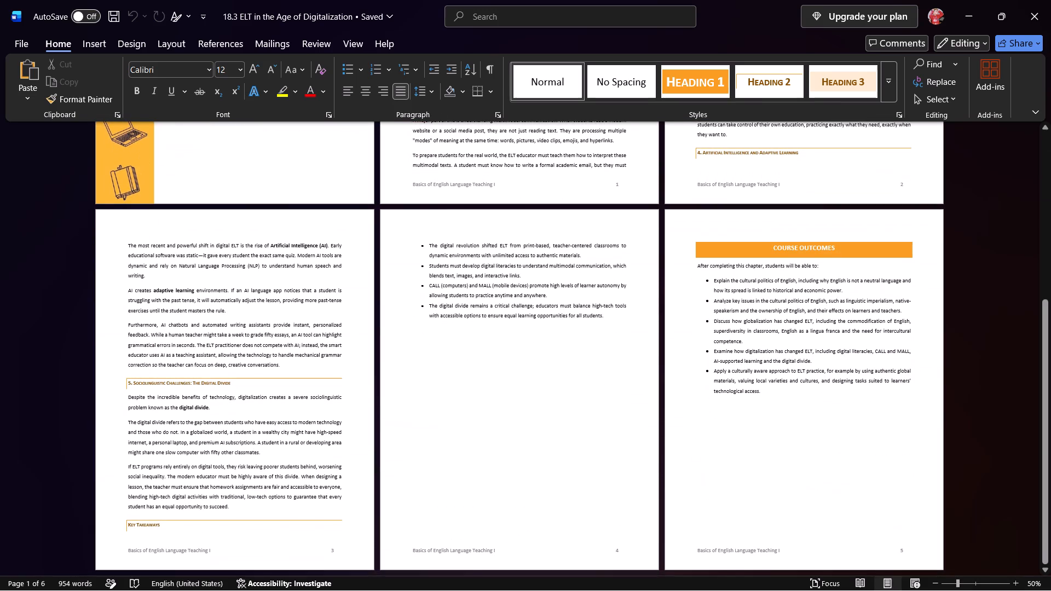
drag(798, 404, 431, 63)
key(ctrl+c)
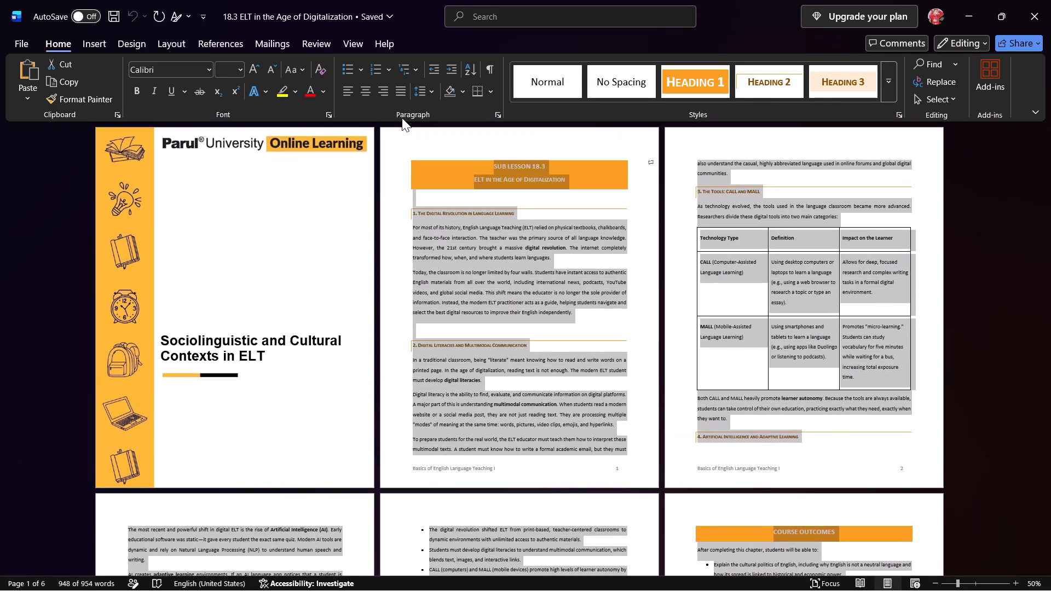
key(alt+Tab)
click(677, 180)
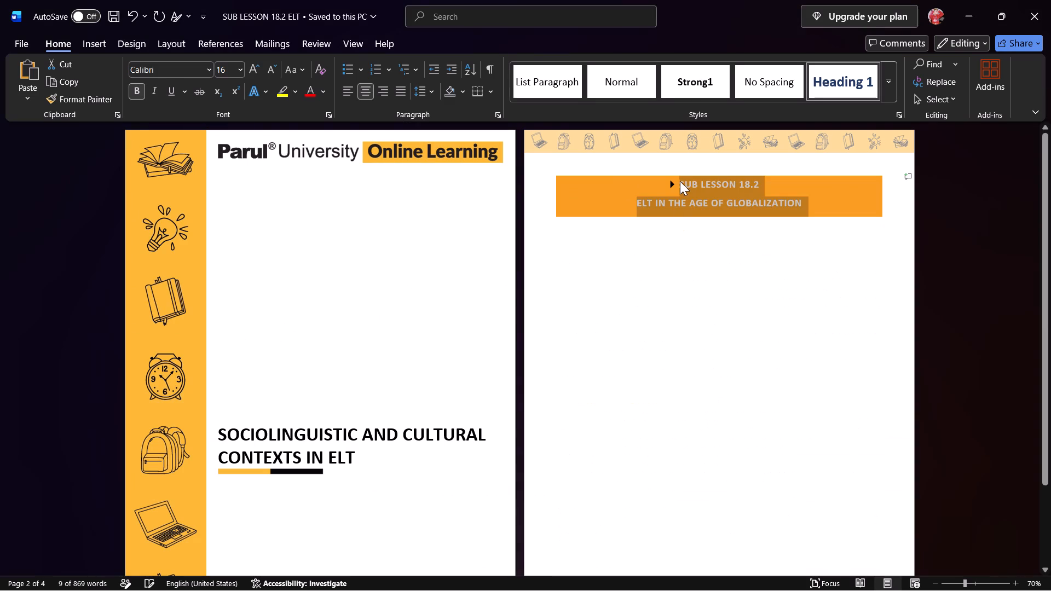
click(672, 183)
click(679, 182)
drag(681, 182, 803, 590)
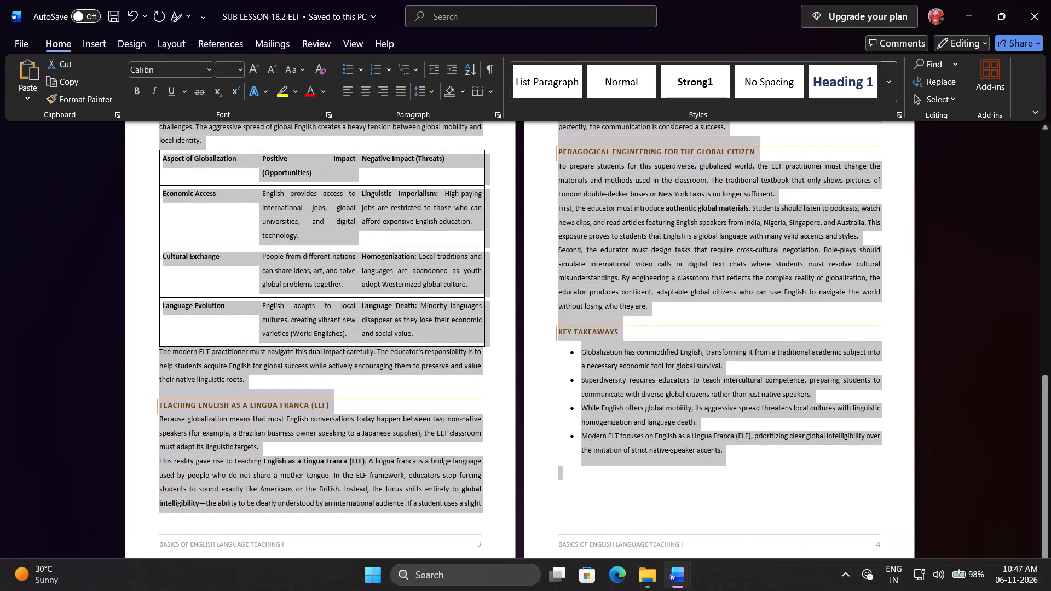
key(ctrl+v)
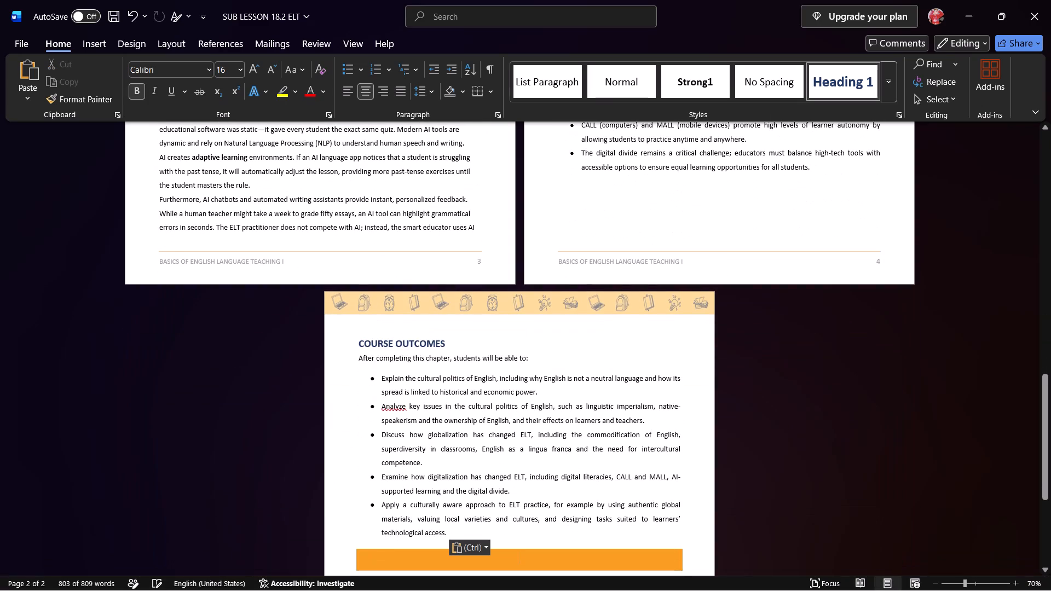